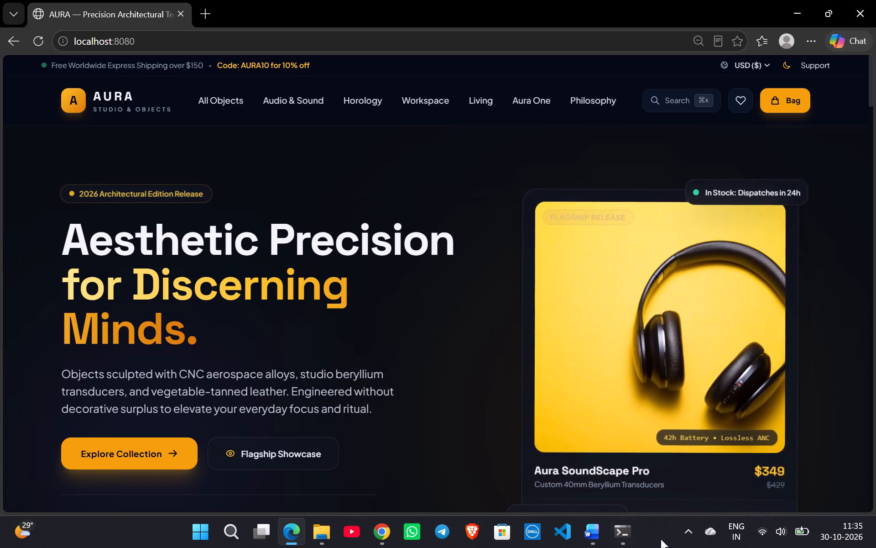
Switch to File Explorer, open the product page from the aura-ecommerce folder to view it, and close that page.
click(322, 528)
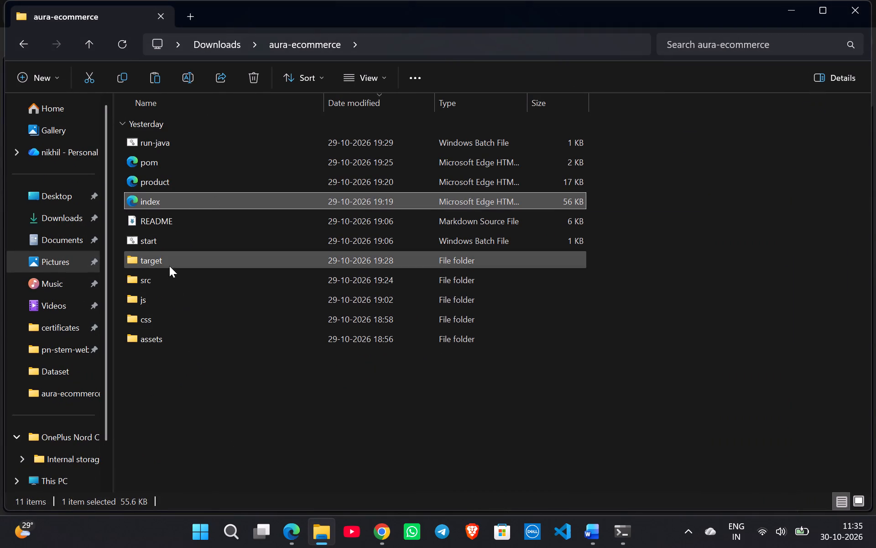
double_click(147, 187)
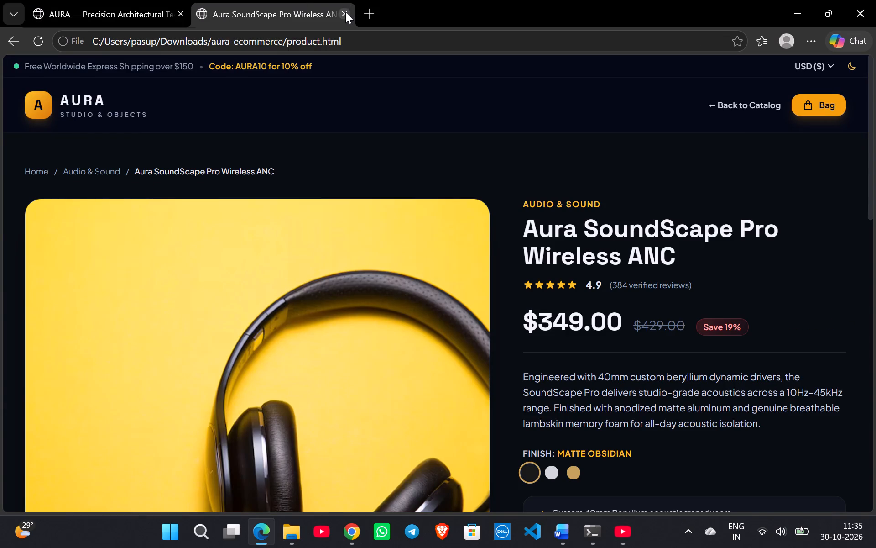
click(345, 12)
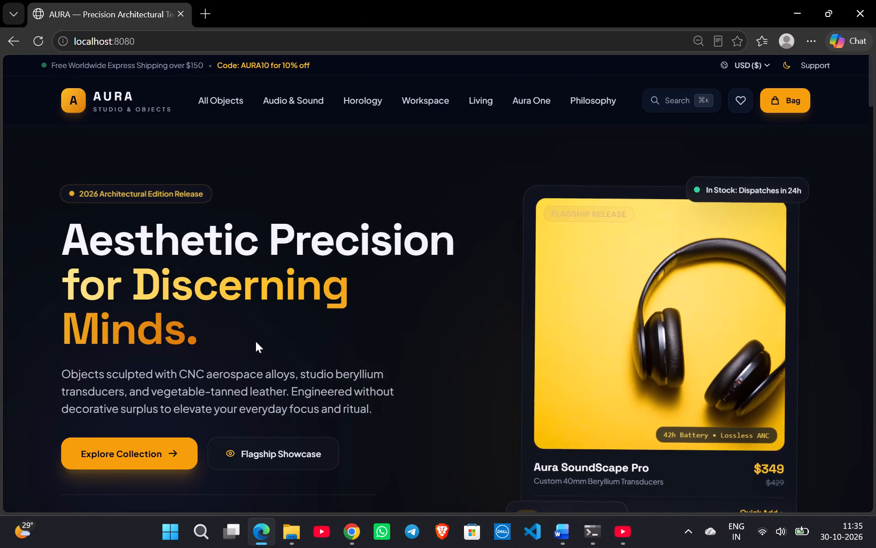
Filter the catalog by Audio & Sound, Horology & Rings, Workspace & Tech and Minimalist Living in turn, and return to the page top.
scroll(342, 347, down, 5)
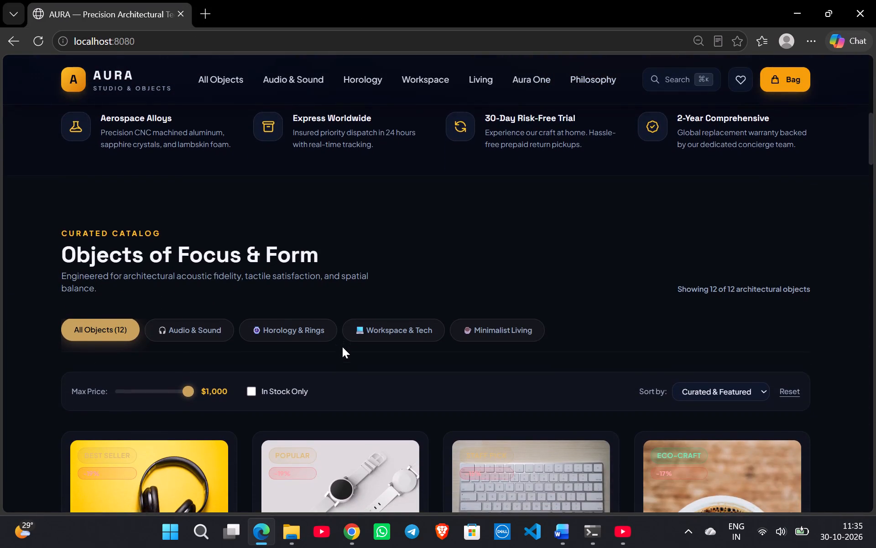
scroll(342, 347, down, 1)
click(184, 273)
scroll(339, 312, down, 1)
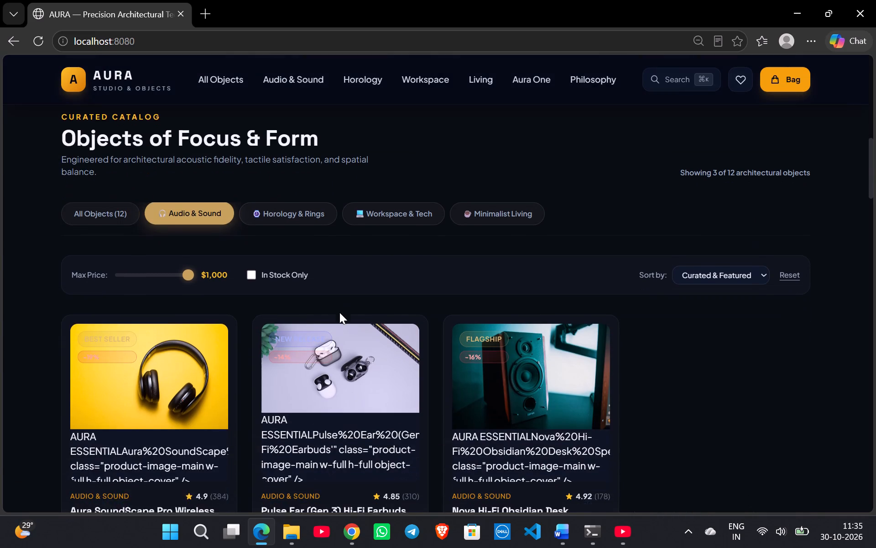
scroll(339, 312, down, 1)
click(289, 195)
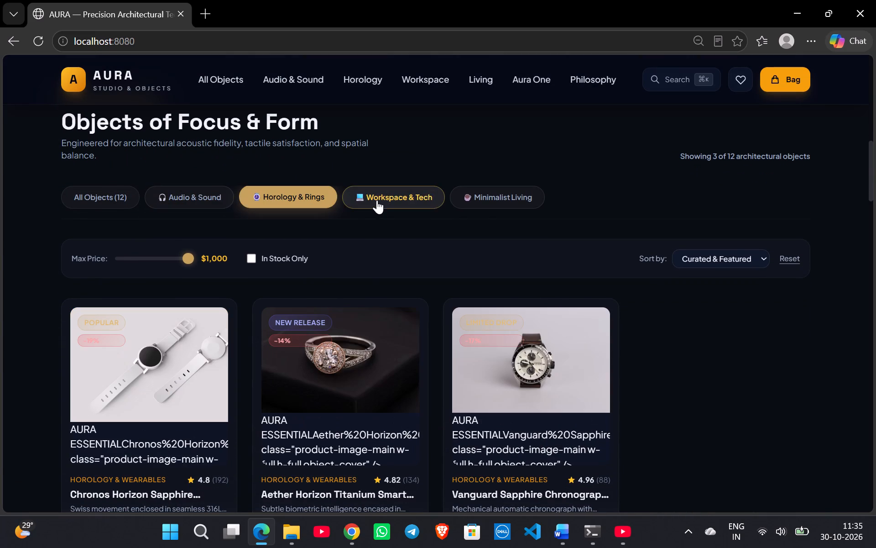
click(377, 200)
click(491, 195)
scroll(351, 249, up, 8)
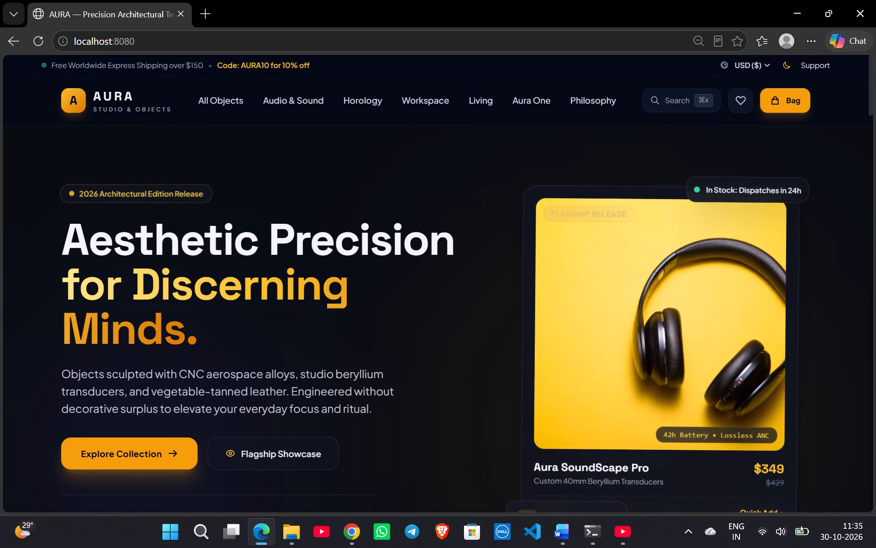
View the available store currencies and dismiss the choices without changing the currency.
click(760, 66)
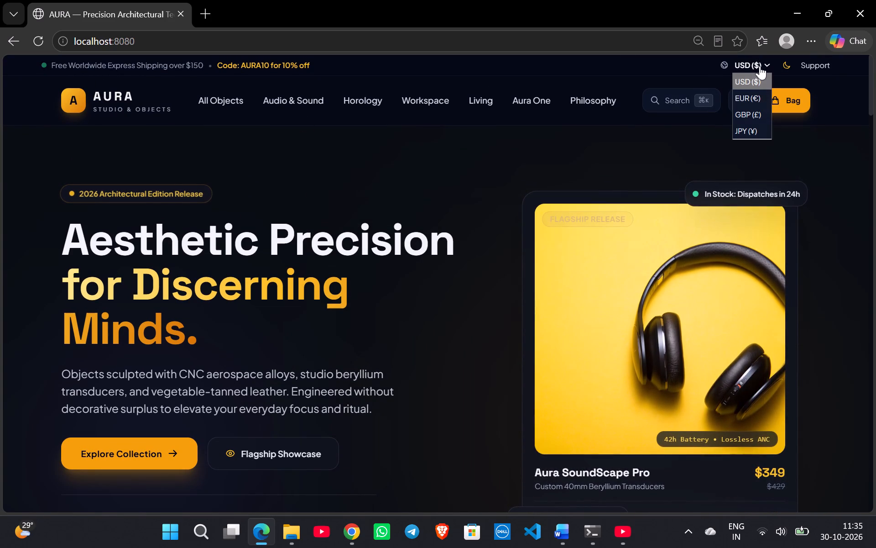
click(552, 159)
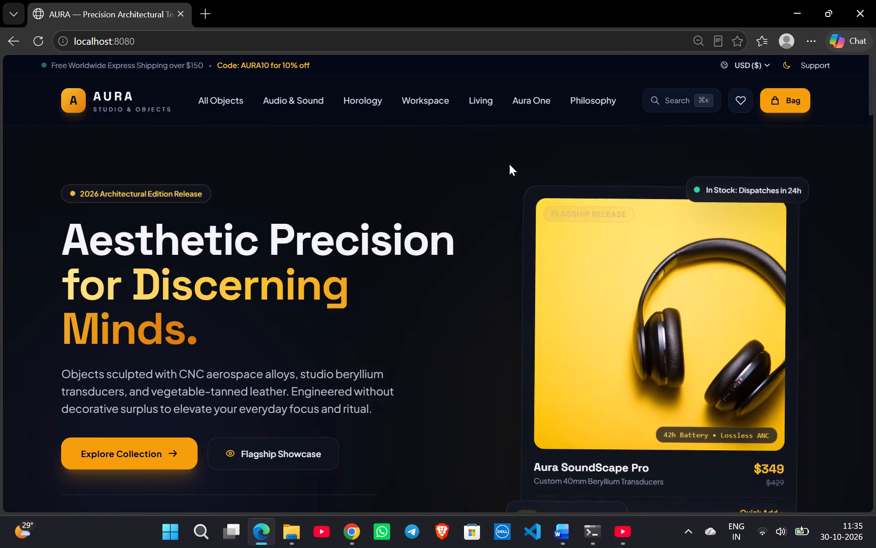
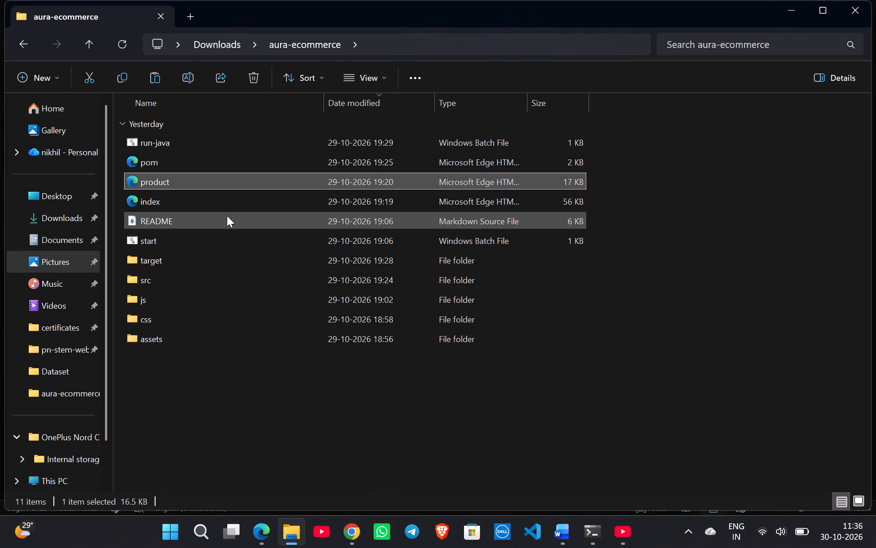
Examine the classes folder inside the target folder, and return to the aura-ecommerce project folder.
double_click(202, 253)
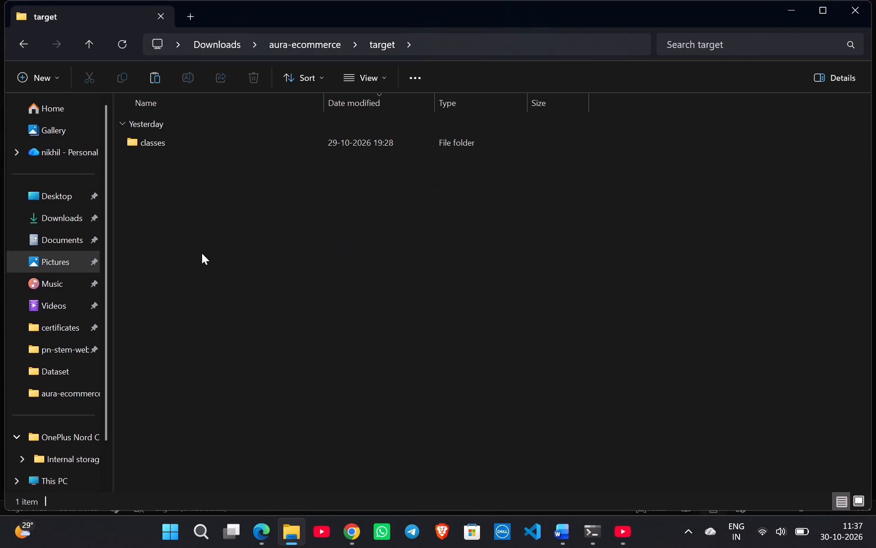
double_click(167, 141)
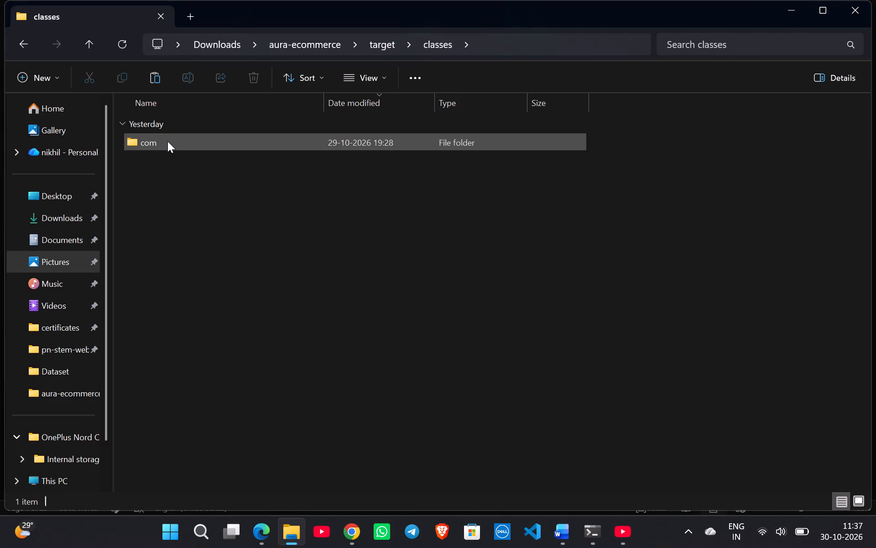
scroll(218, 359, up, 1)
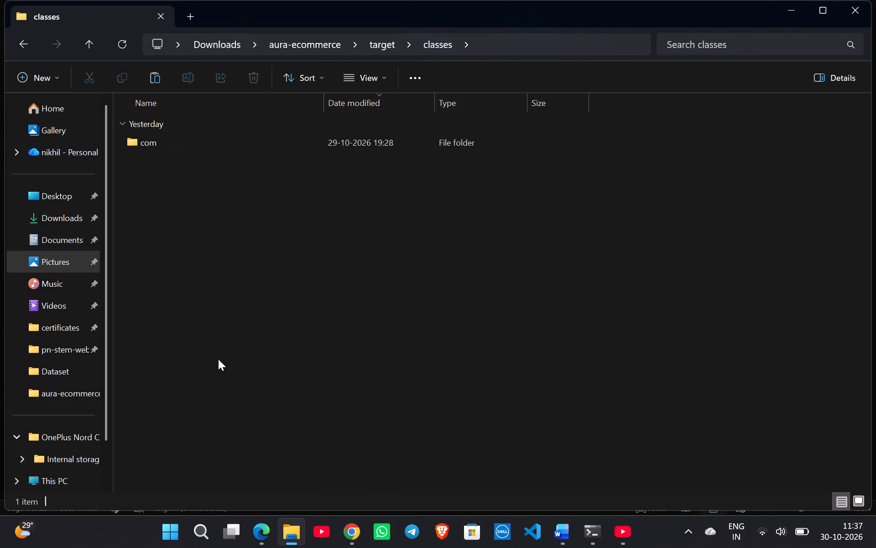
scroll(218, 359, up, 8)
click(15, 49)
click(15, 49)
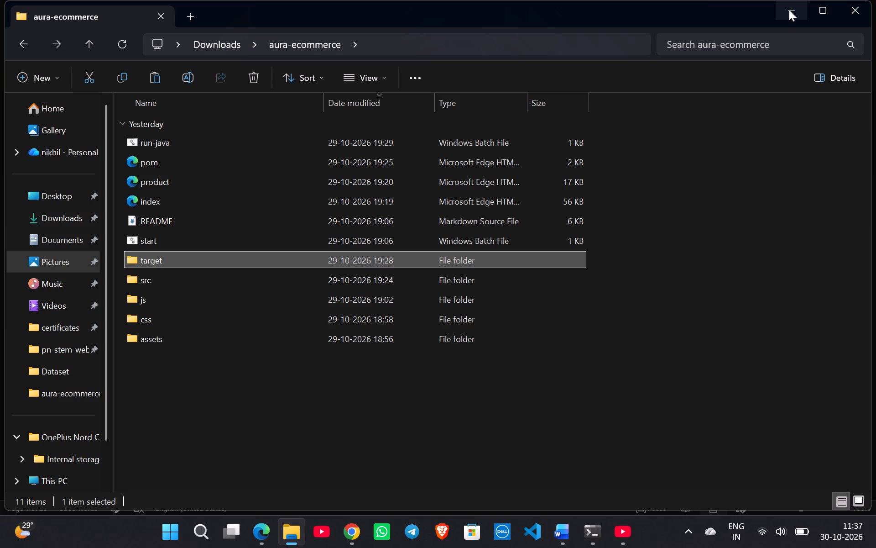
Close the aura-ecommerce File Explorer window.
click(847, 7)
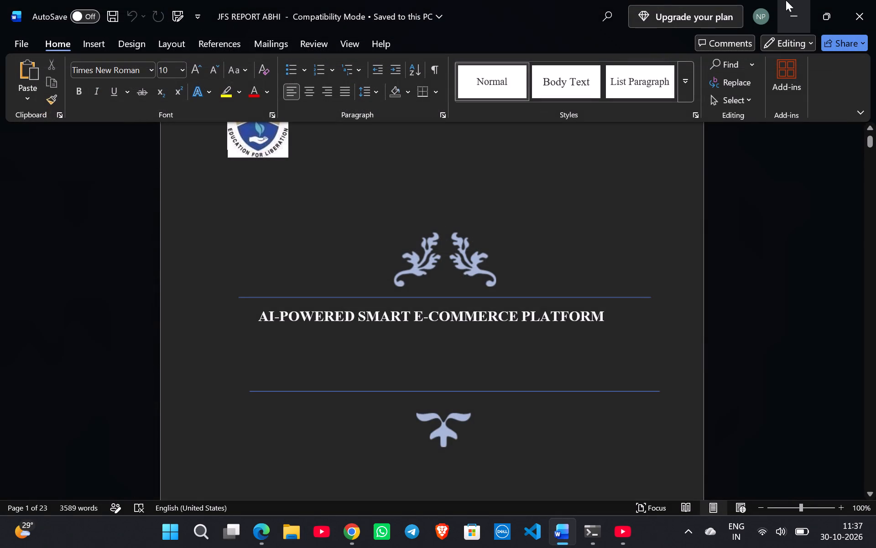
Minimise the Word report and close the running YouTube app window from the desktop.
click(786, 0)
right_click(621, 527)
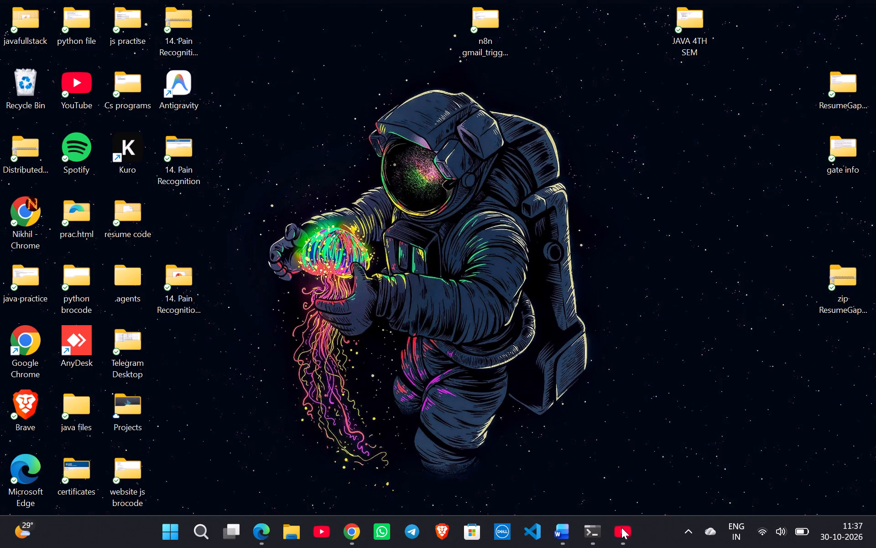
click(599, 491)
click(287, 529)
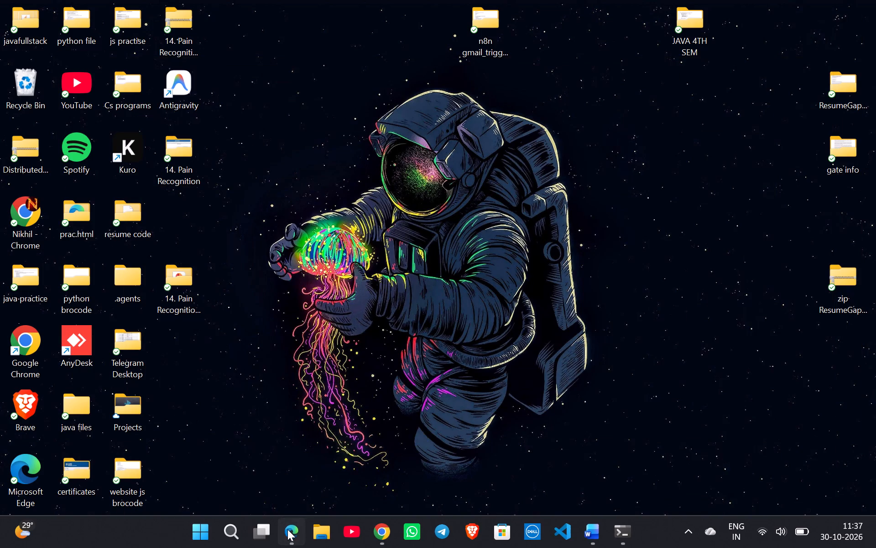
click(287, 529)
Switch to Google Chrome, close the Download history tab and minimise the browser.
click(387, 540)
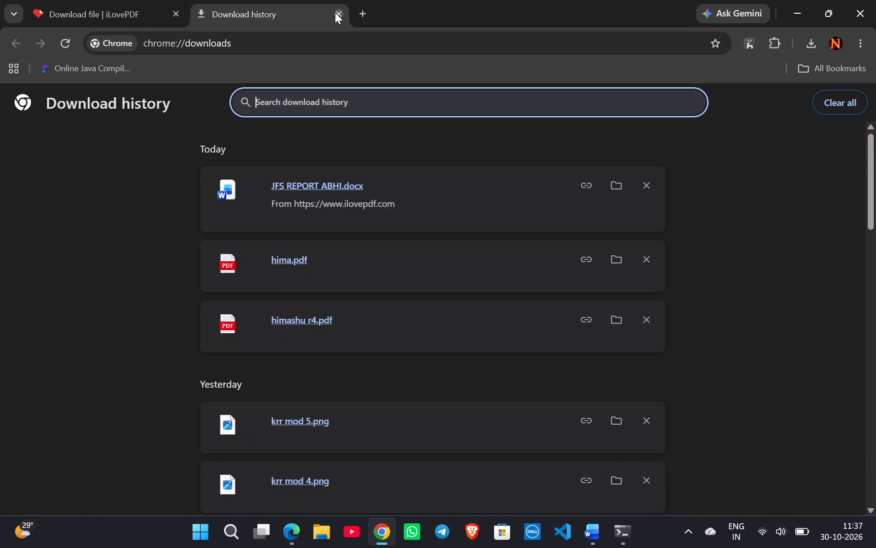
click(335, 12)
click(796, 0)
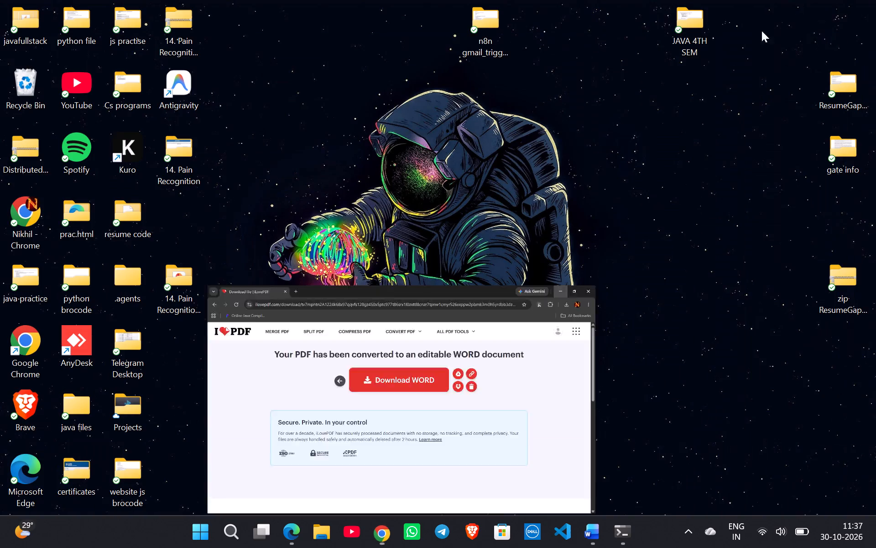
Switch back to the AI-Powered Smart E-Commerce Platform report in Word, at its title page.
click(587, 527)
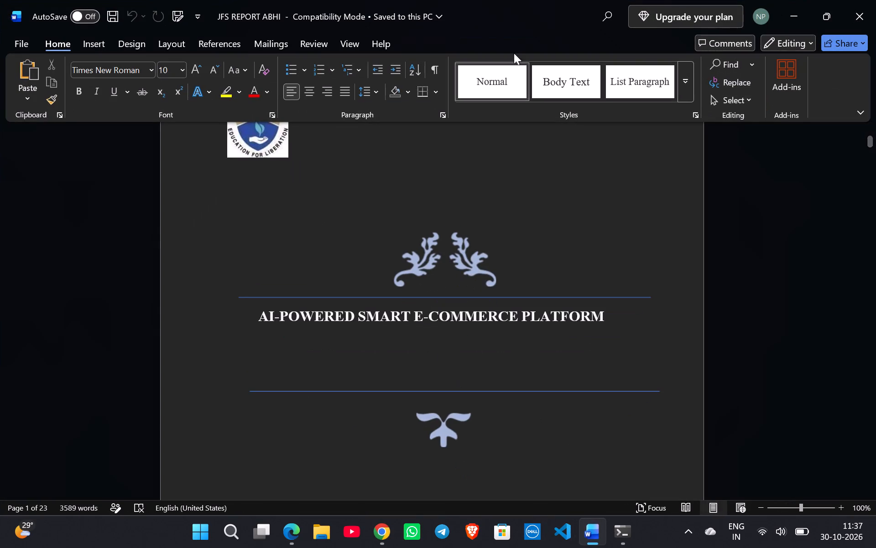
scroll(470, 187, down, 1)
scroll(470, 187, up, 2)
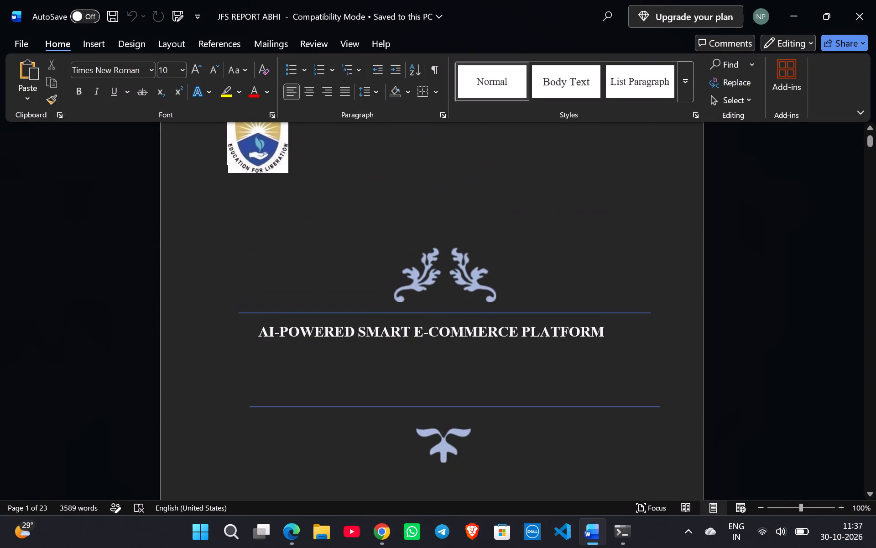
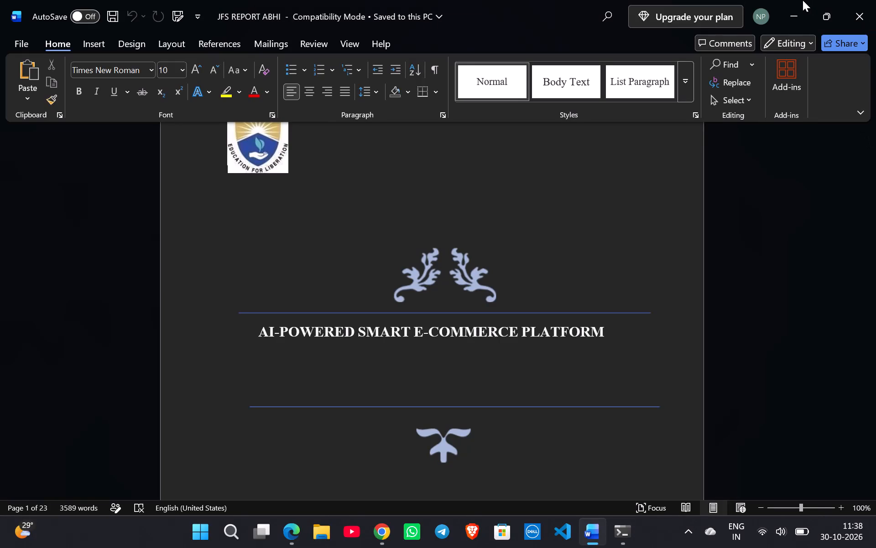
Minimise the Word report window to return to the desktop.
click(799, 0)
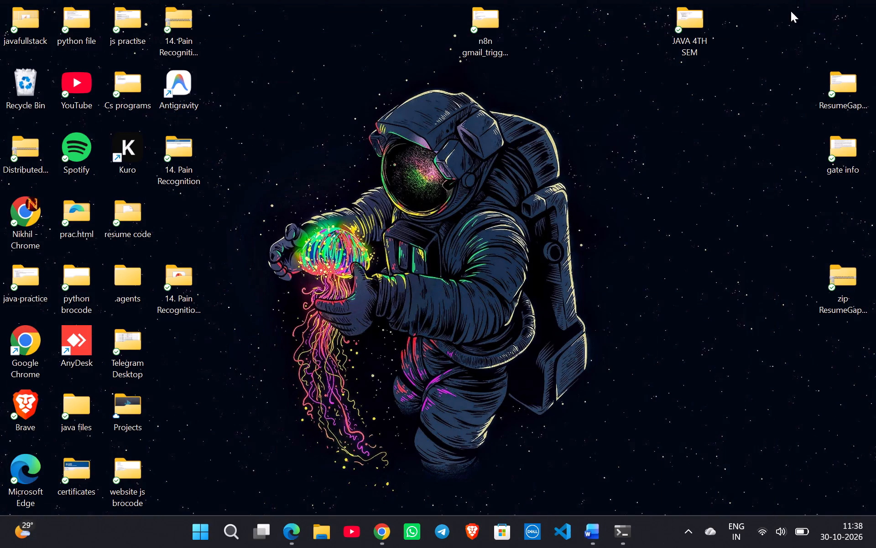
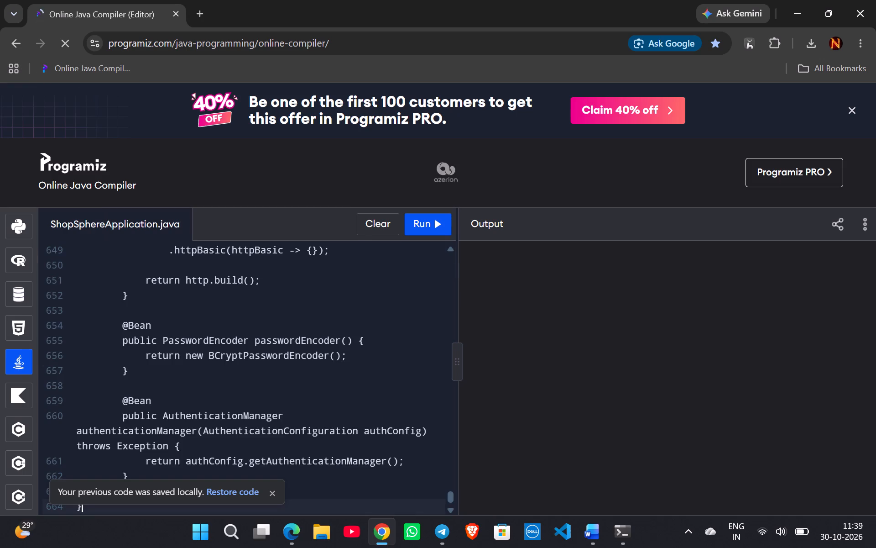
click(427, 232)
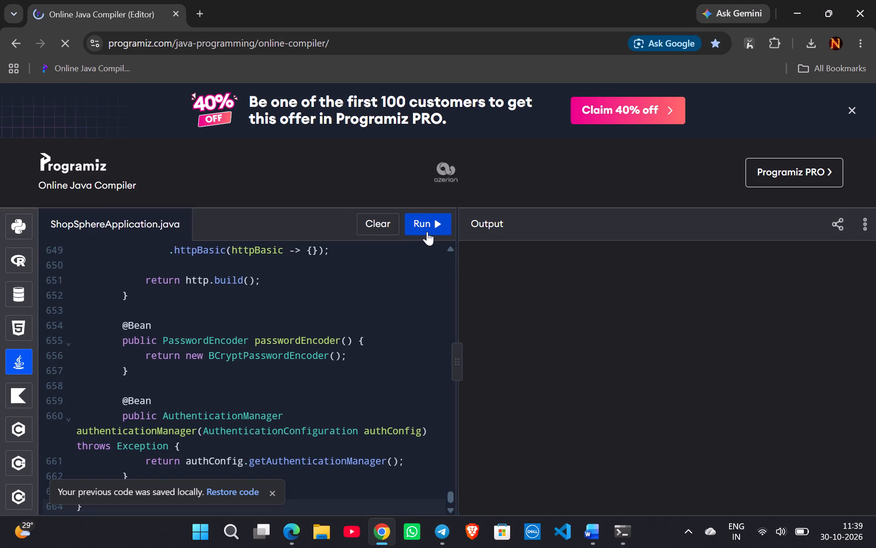
scroll(288, 380, up, 5)
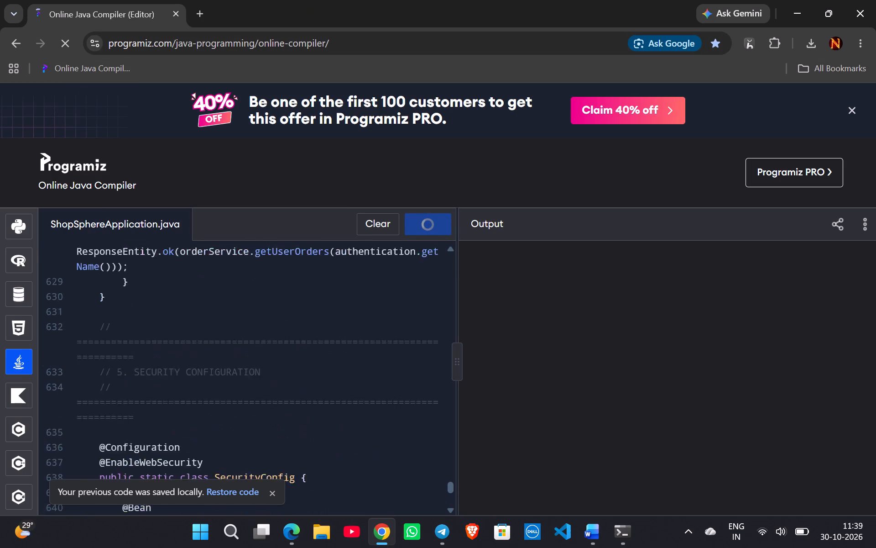
scroll(288, 380, up, 12)
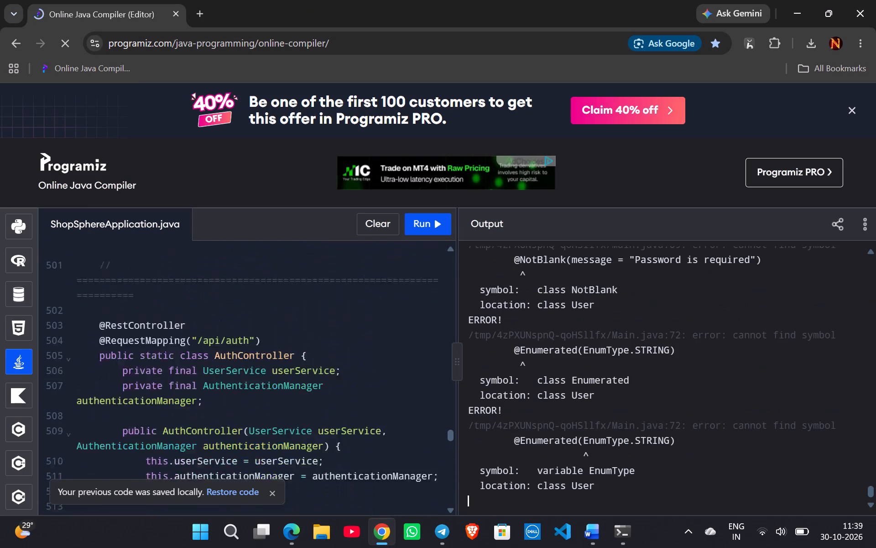
scroll(288, 380, up, 14)
scroll(292, 386, up, 19)
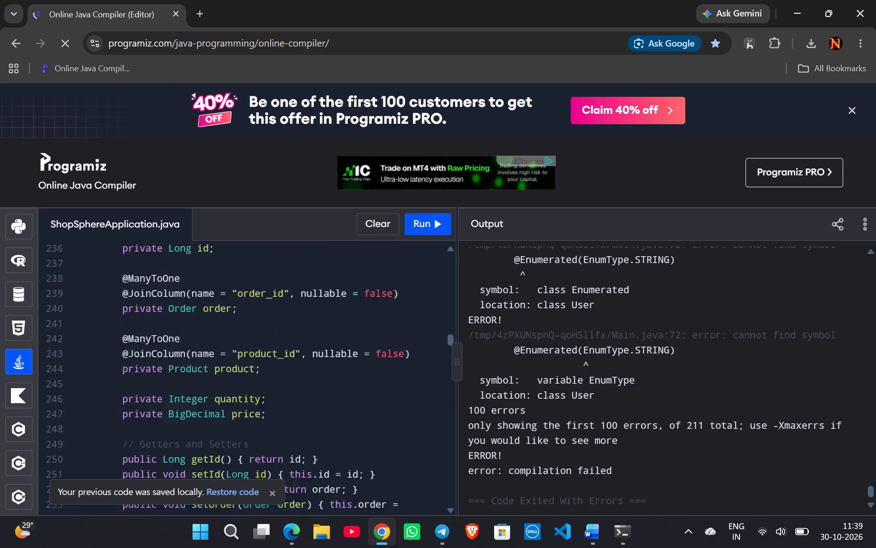
scroll(292, 386, up, 6)
Search Google for "one compiler java" and open OneCompiler's Java Online Compiler in place of the Programiz tab.
click(203, 12)
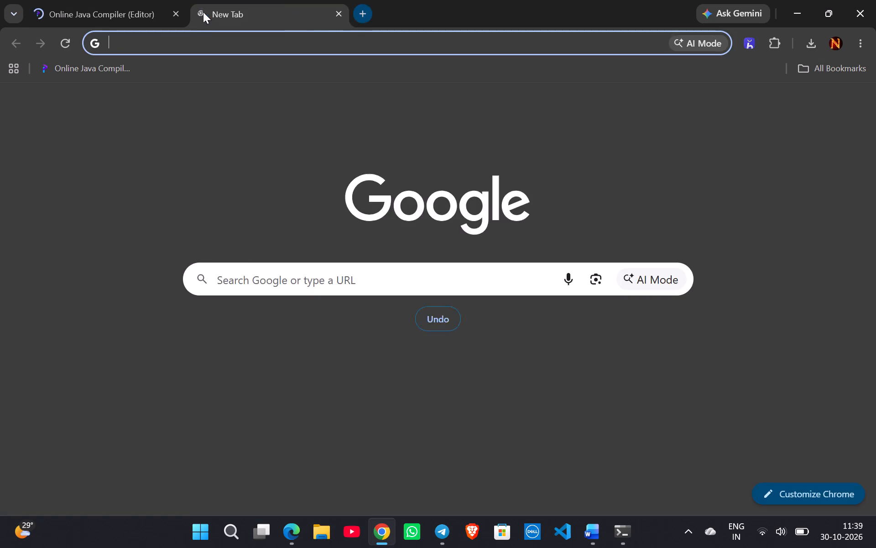
text(onel)
key(BackSpace)
text(co)
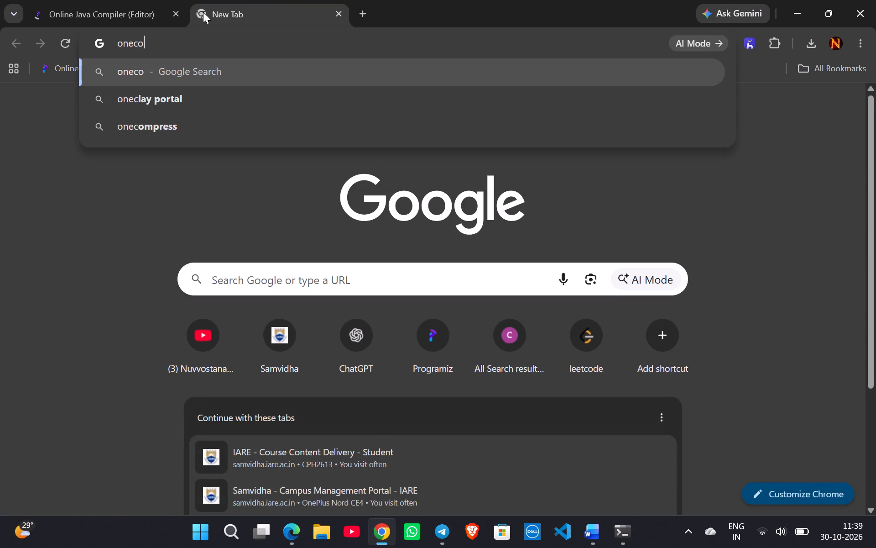
text(mplier)
key(Down)
key(Down)
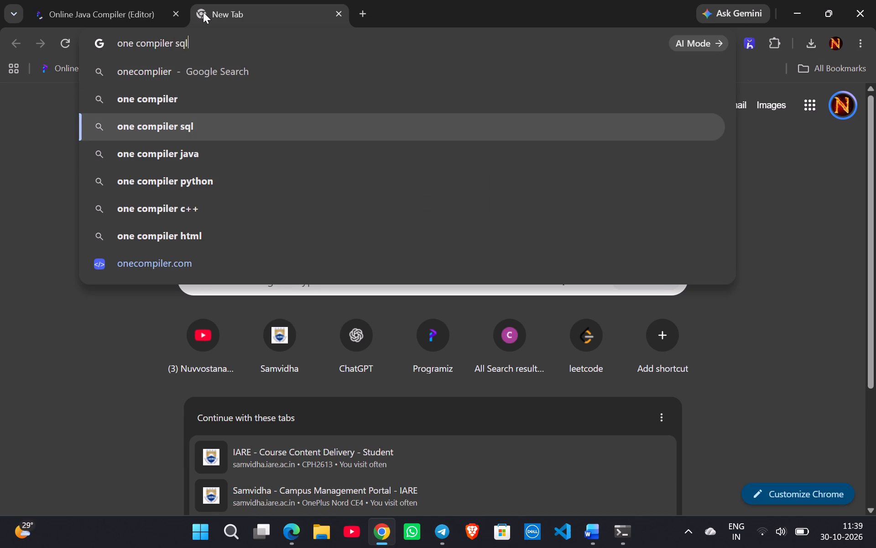
key(Down)
key(Return)
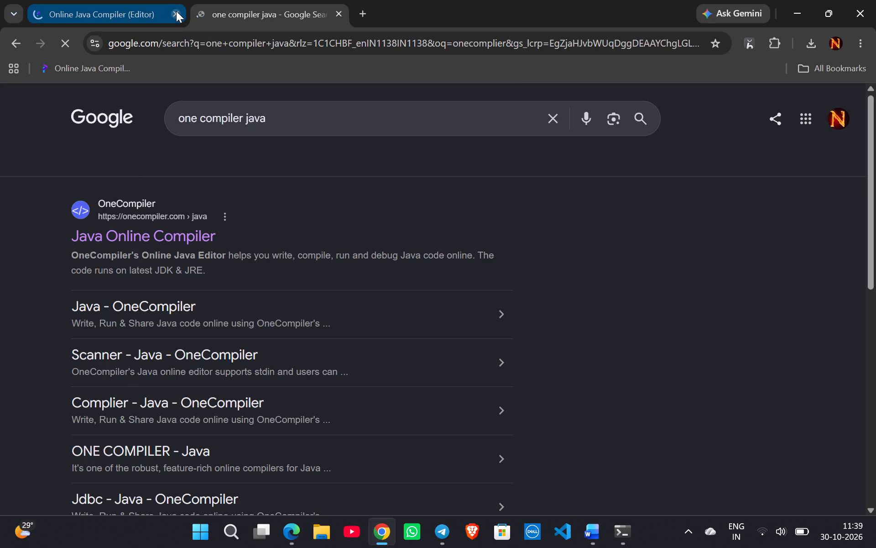
click(176, 11)
click(174, 231)
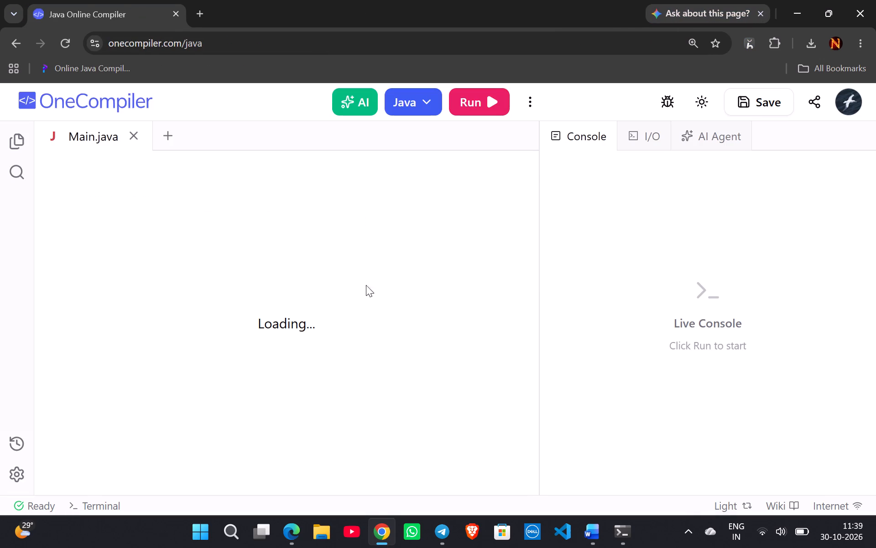
Replace the contents of Main.java in OneCompiler with the copied ShopSphereApplication code and run it.
click(331, 343)
key(ctrl+a)
key(BackSpace)
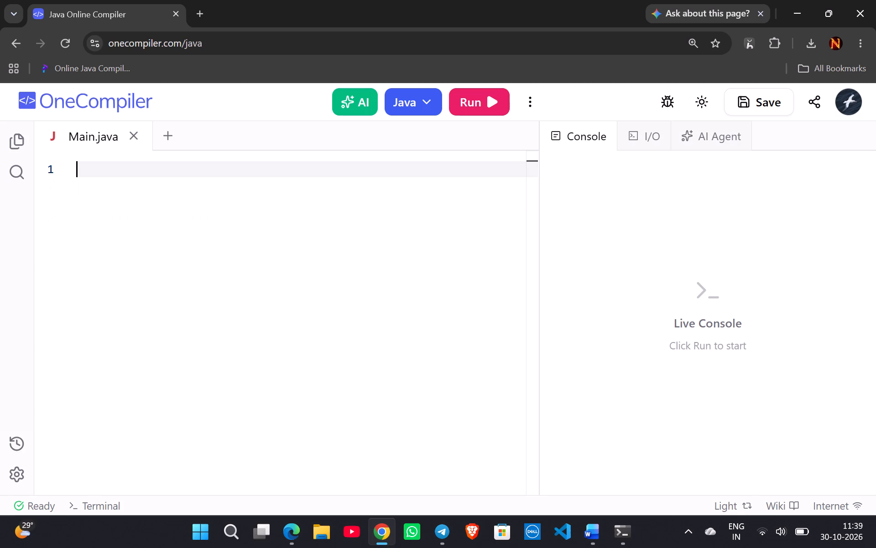
key(ctrl+v)
scroll(378, 362, up, 6)
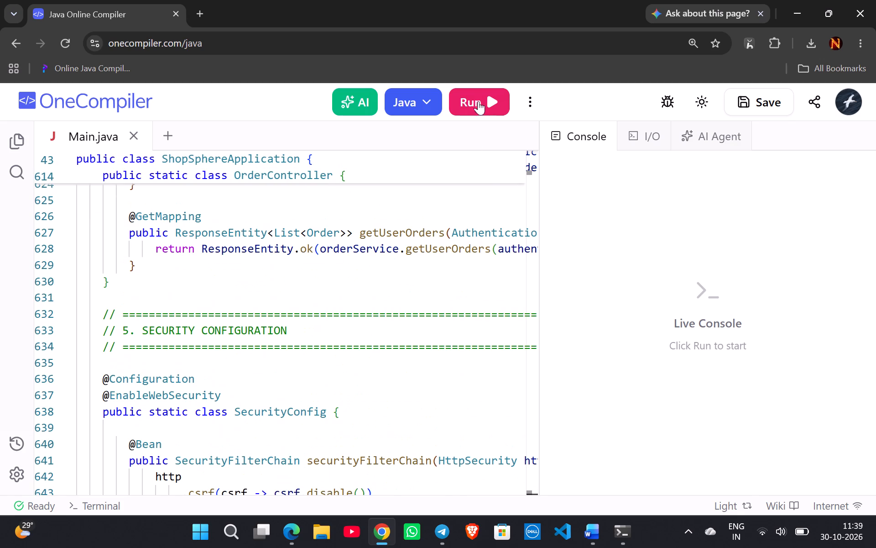
click(477, 99)
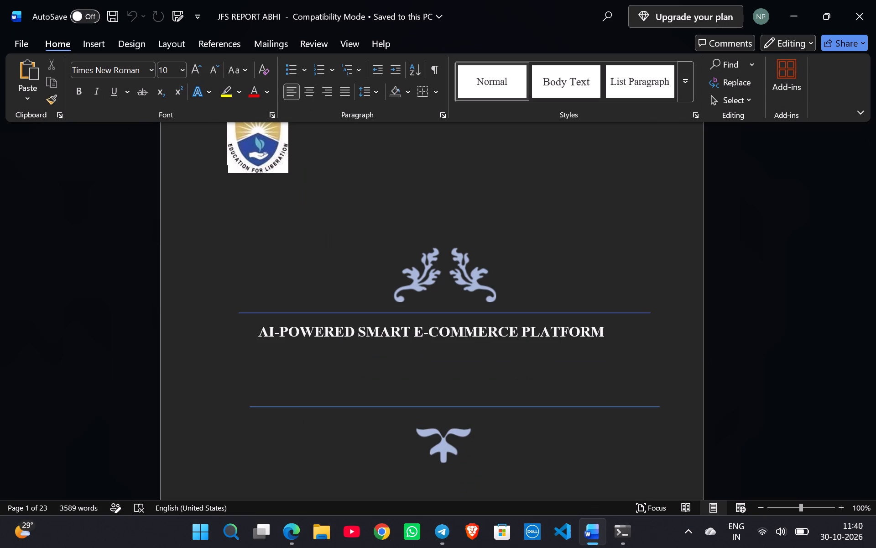
Compare the Word report's title page with the brand name on the AURA storefront at localhost:8080 in Edge.
key(alt+Tab)
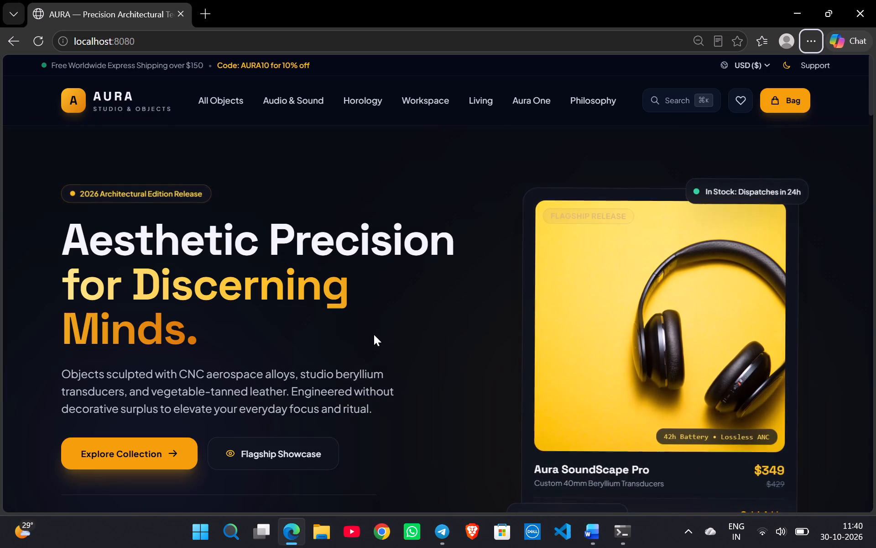
click(390, 279)
key(alt+Tab)
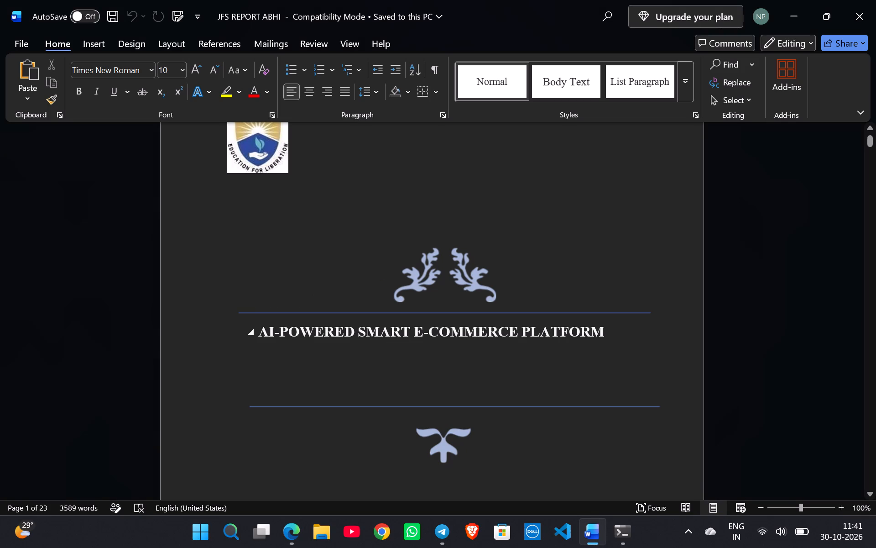
key(alt+Tab)
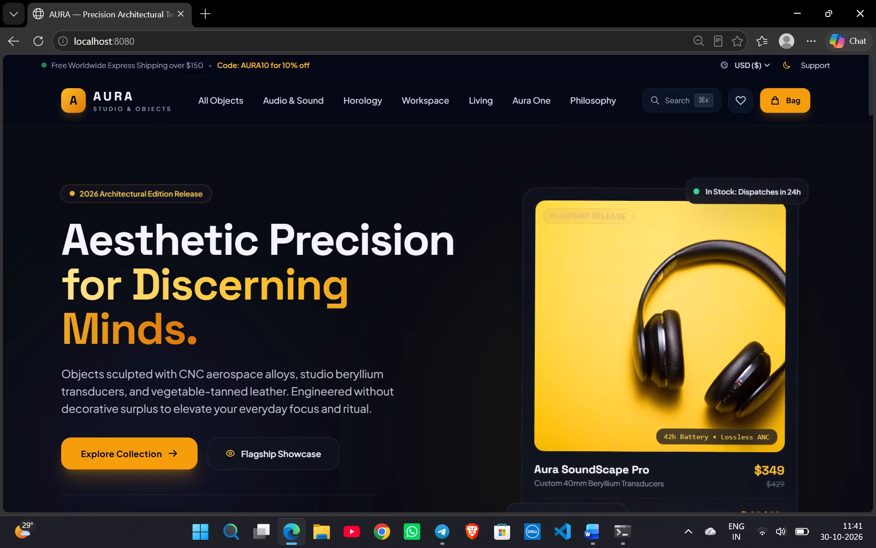
key(alt+Tab)
key(alt+Tab)
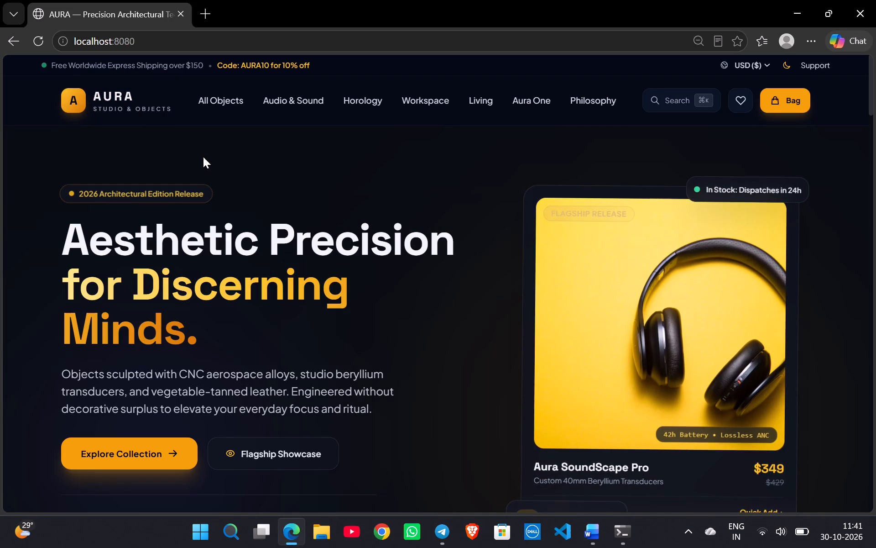
key(alt+Tab)
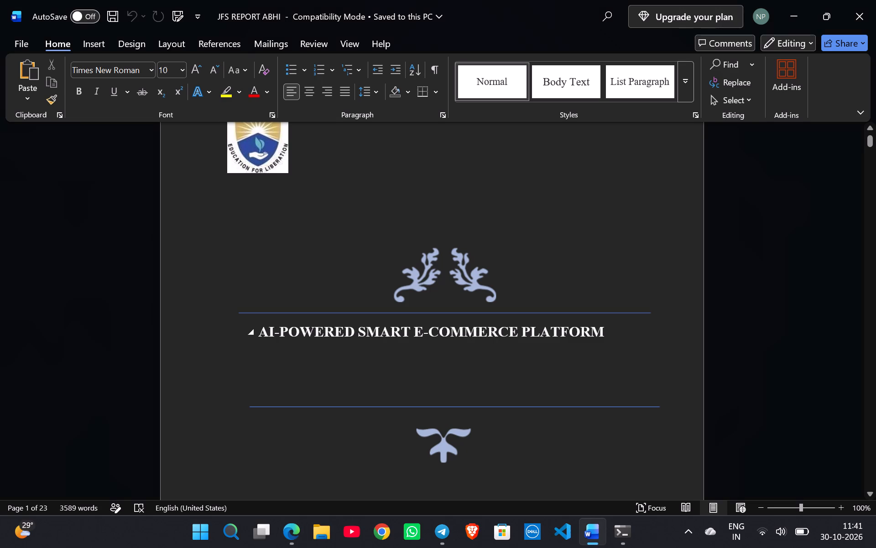
Replace "AI-POWERED SMART E" in the report's title with "Aura Studios" followed by a space.
click(424, 335)
key(BackSpace)
key(BackSpace)
key(BackSpace)
key(BackSpace)
key(BackSpace)
key(BackSpace)
key(BackSpace)
key(BackSpace)
key(BackSpace)
key(BackSpace)
key(BackSpace)
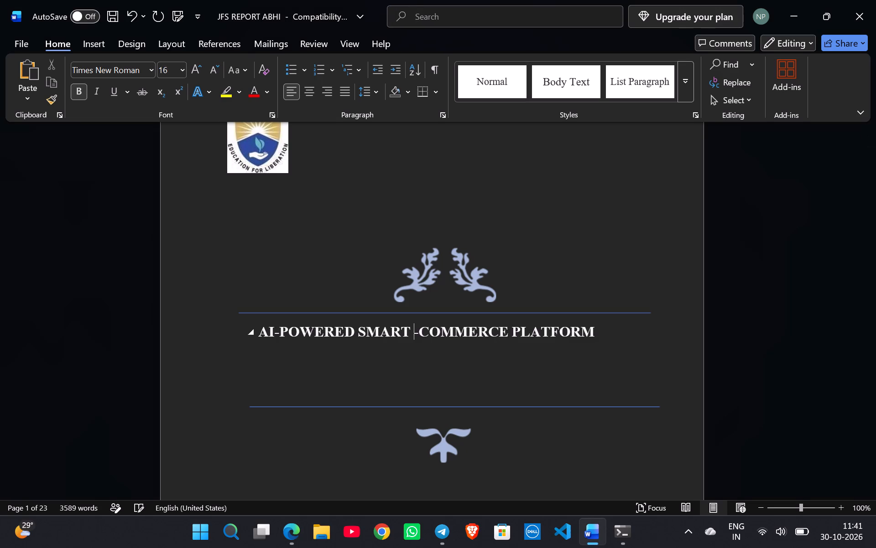
key(BackSpace)
key(BackSpace)
key(BackSpace)
key(BackSpace)
key(BackSpace)
key(BackSpace)
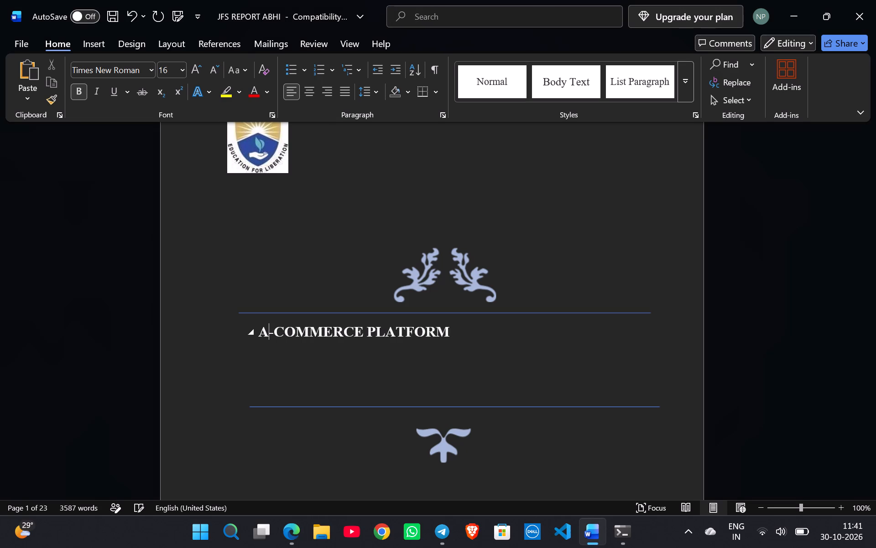
text(ura)
key(space)
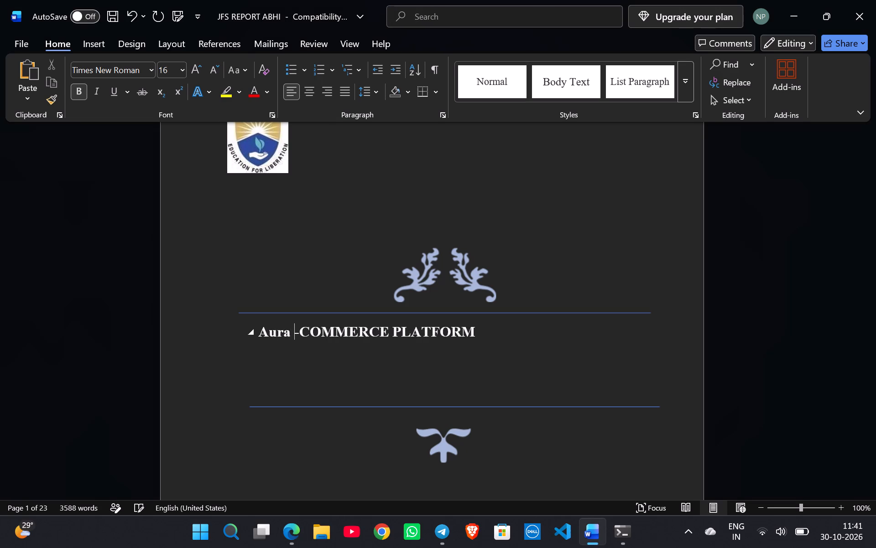
text(tudios)
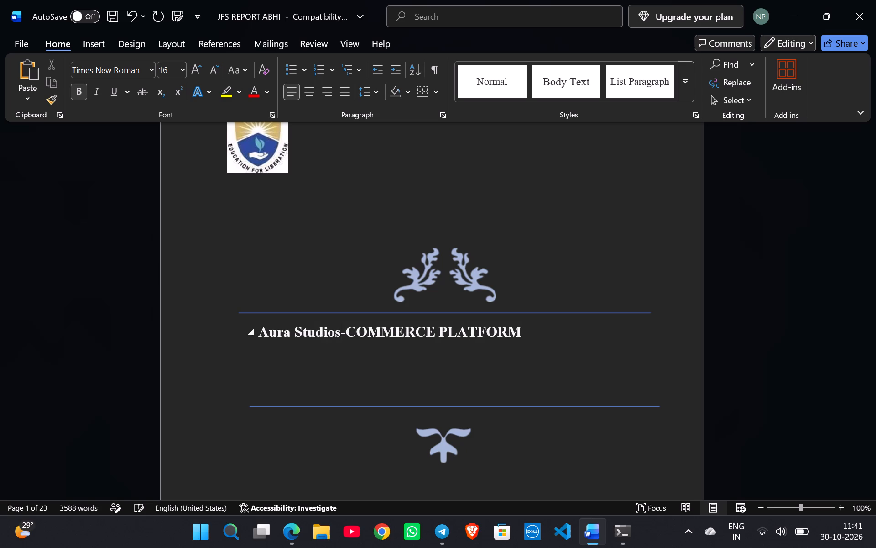
key(space)
Check the store's full name on the AURA site and add "&Objects" after "Aura Studios" in the report title.
key(alt+Tab)
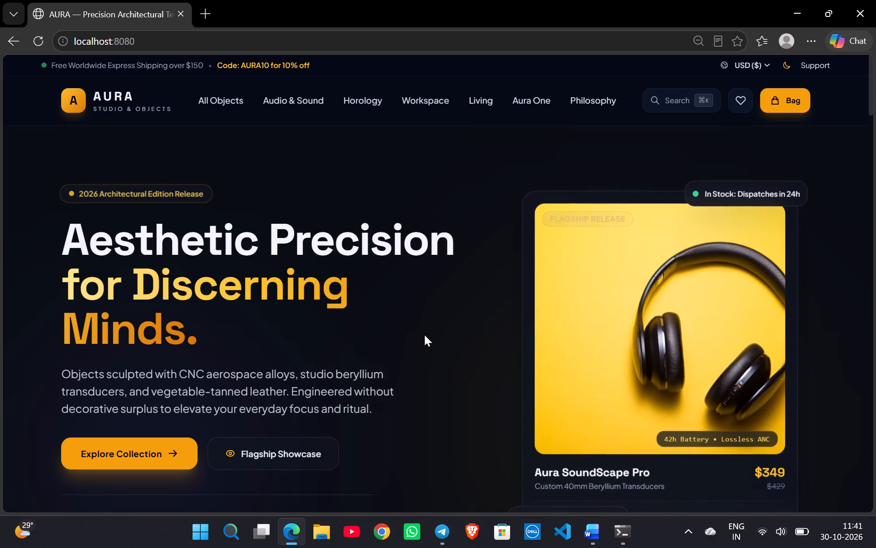
key(alt+Tab)
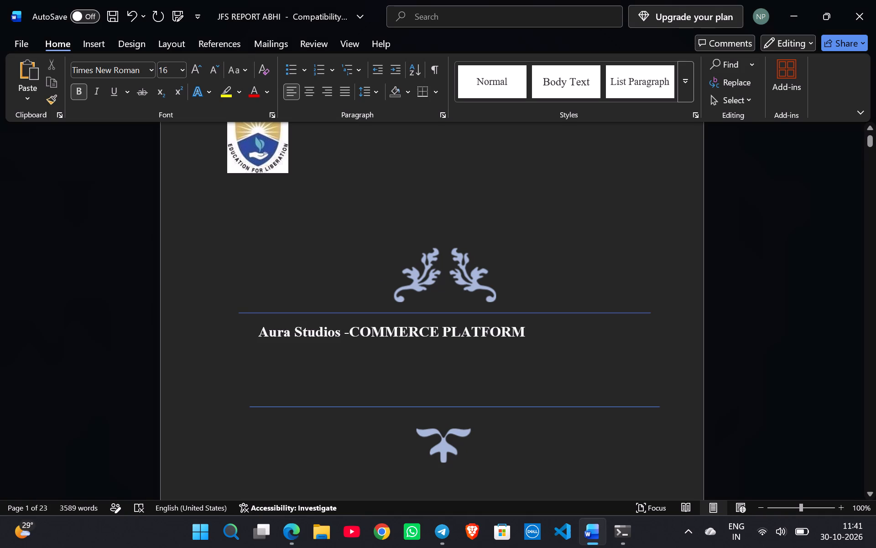
key(shift+ampersand)
text(bjects)
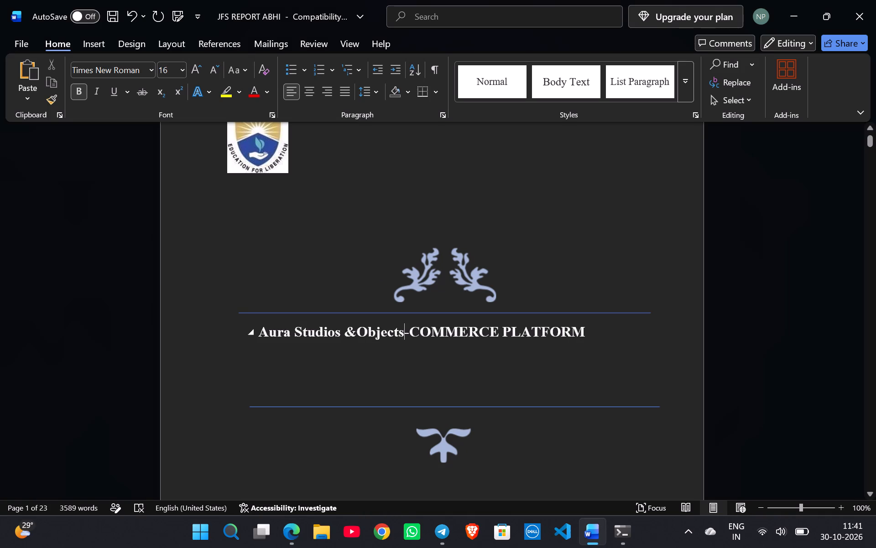
Change "Aura" in the report title to capitals, "AURA".
click(497, 332)
click(276, 335)
key(Right)
key(Right)
key(BackSpace)
key(BackSpace)
key(BackSpace)
text(URA)
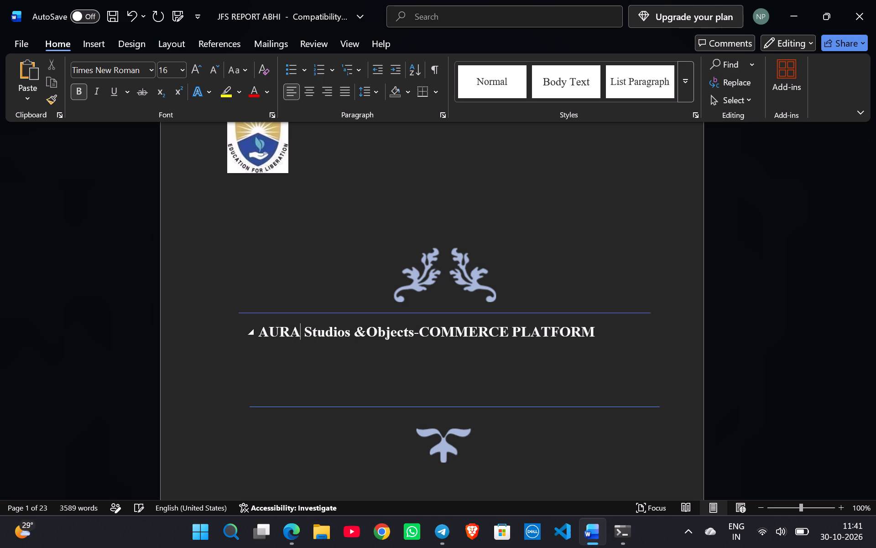
Change "Studios" in the report title to capitals, "STUDIOS".
key(Right)
key(Right)
key(Right)
key(Right)
key(Right)
key(Right)
key(Right)
key(Right)
key(BackSpace)
key(BackSpace)
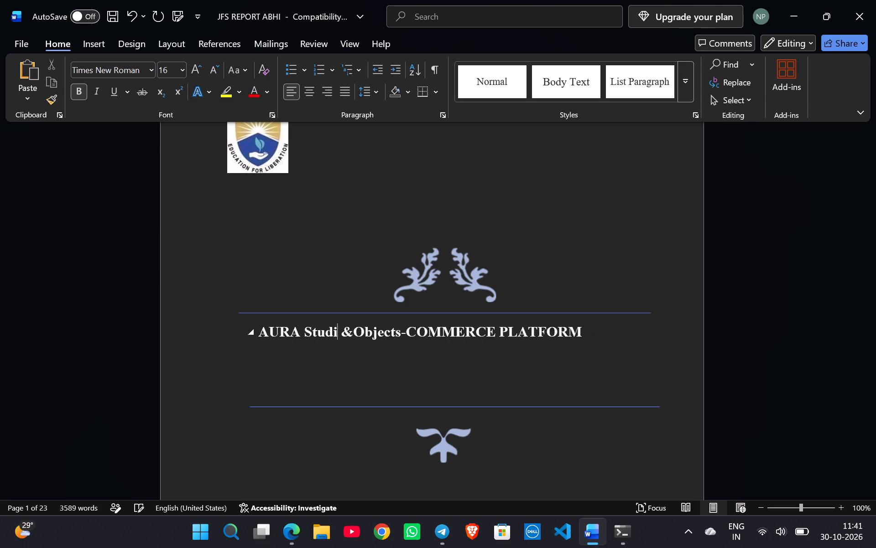
key(BackSpace)
key(BackSpace)
key(BackSpace)
key(BackSpace)
text(TUDIOS)
Change "Objects" in the report title to capitals, "OBJECTS".
key(Right)
key(Right)
key(Right)
key(Right)
key(Right)
key(Right)
key(Right)
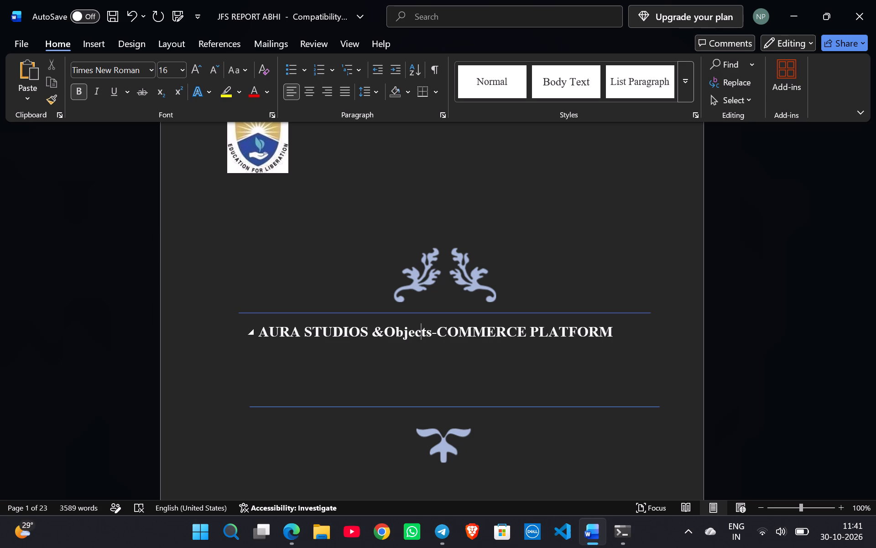
key(Right)
key(Right)
key(BackSpace)
key(BackSpace)
key(BackSpace)
key(BackSpace)
key(BackSpace)
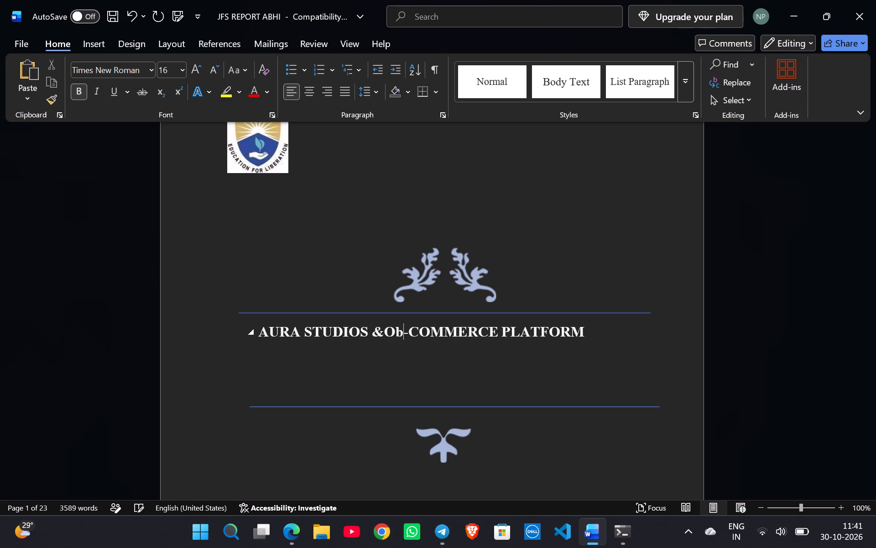
key(BackSpace)
text(BJECTS)
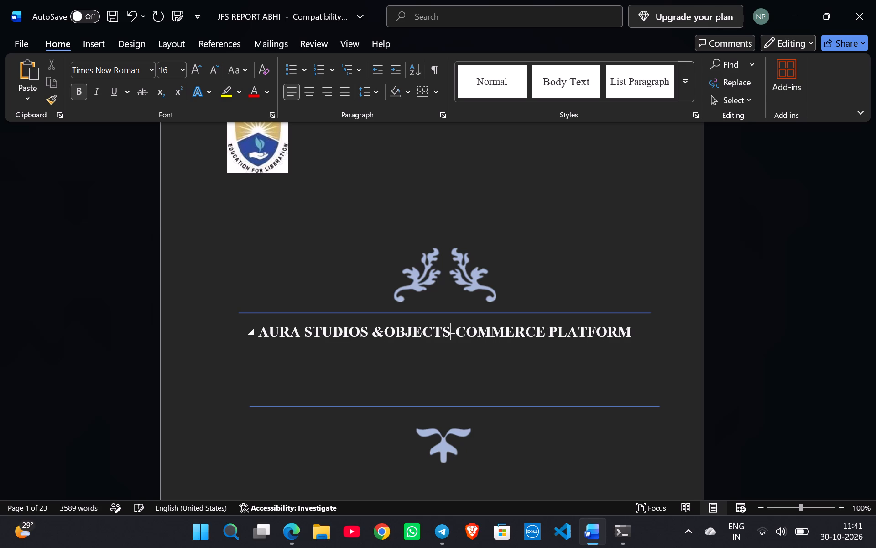
Insert a space between "&" and "OBJECTS" in the report title.
key(Left)
key(Left)
key(Left)
key(Left)
key(Left)
key(Left)
key(Left)
key(Left)
key(Right)
key(space)
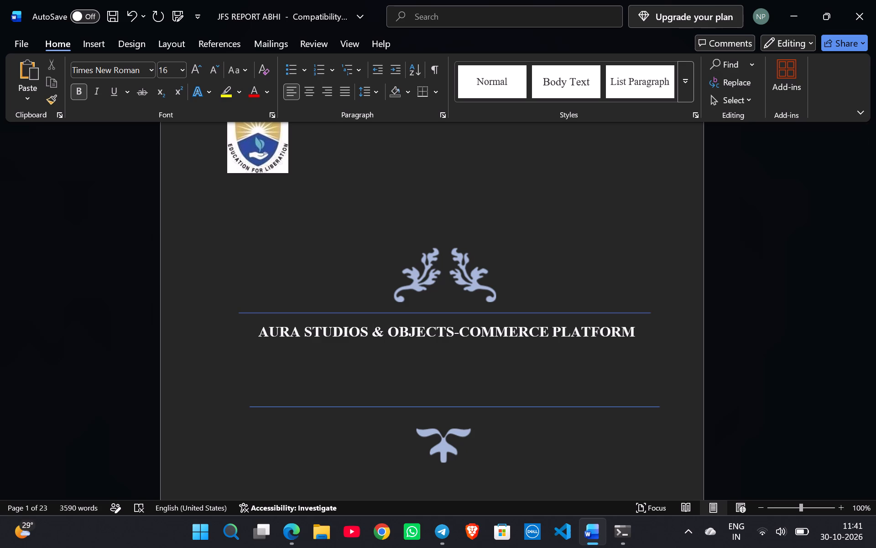
Replace the page 2 heading "AI-POWERED SMART E-COMMERCE PLATFORM" with a copy of the edited title from page 1.
scroll(491, 369, down, 3)
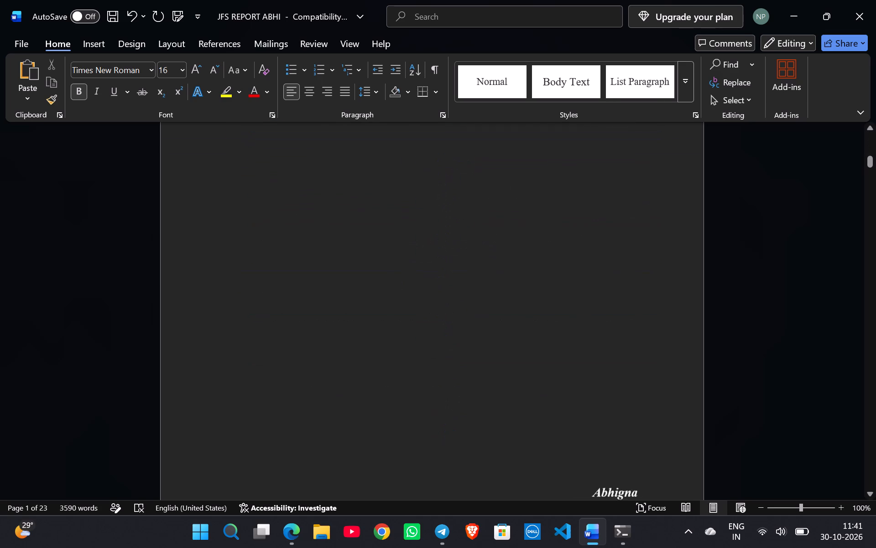
scroll(491, 369, up, 4)
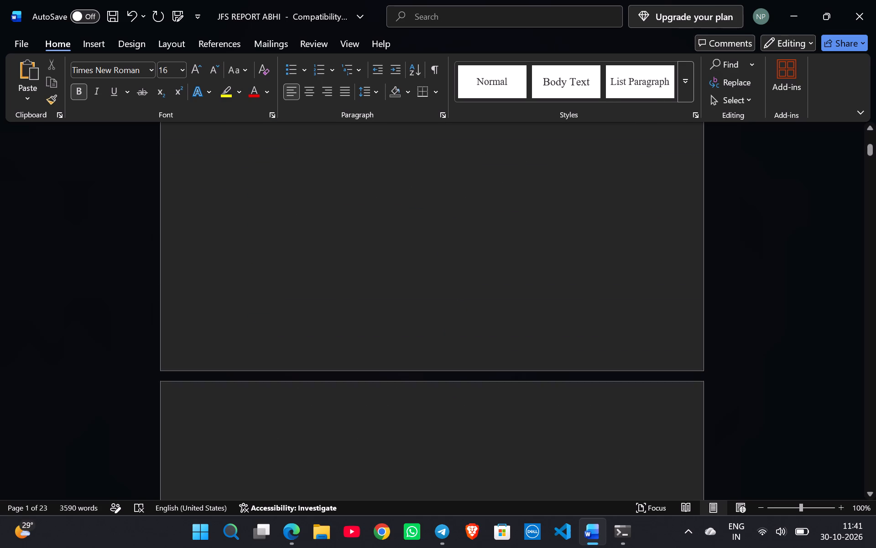
scroll(491, 369, up, 2)
triple_click(463, 388)
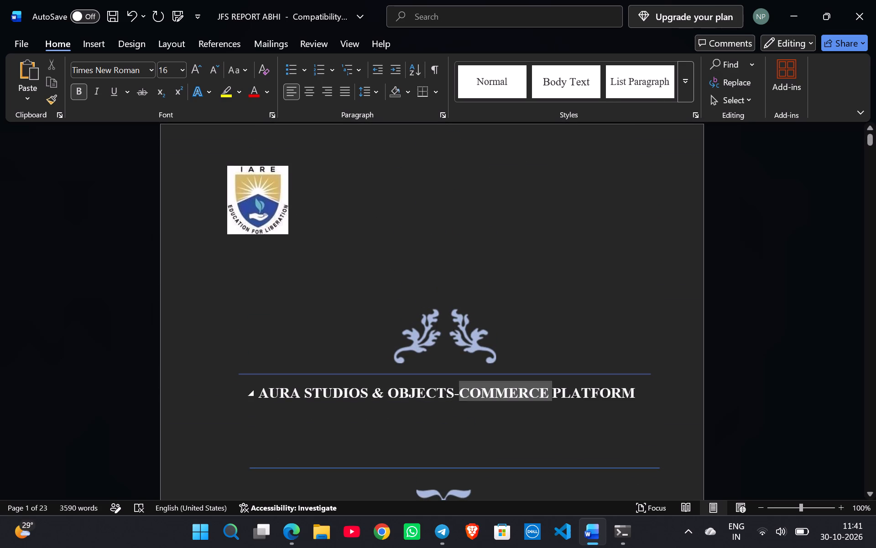
key(ctrl+c)
click(466, 427)
scroll(466, 427, down, 5)
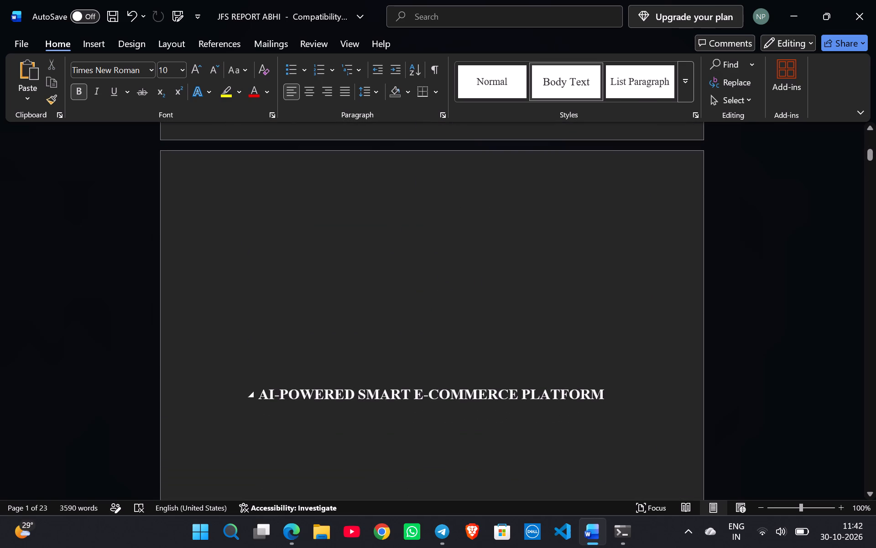
triple_click(446, 395)
key(BackSpace)
key(ctrl+v)
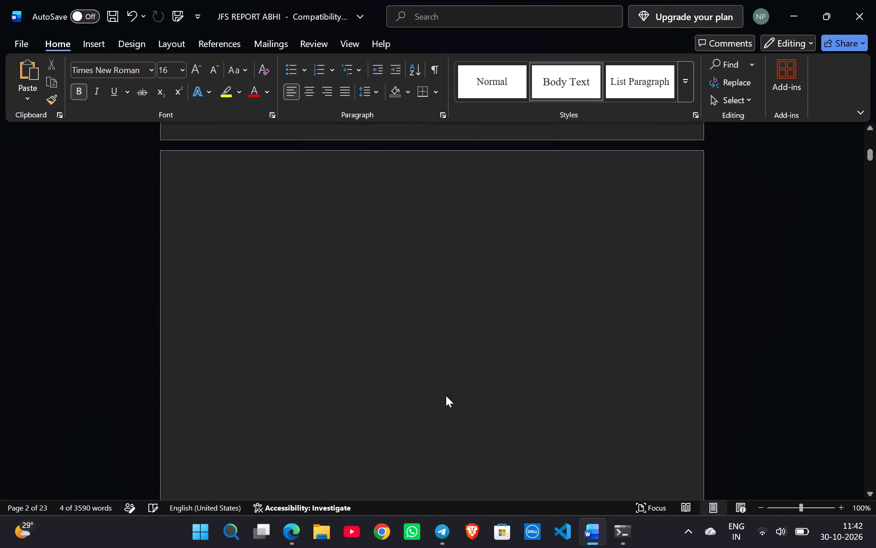
double_click(444, 399)
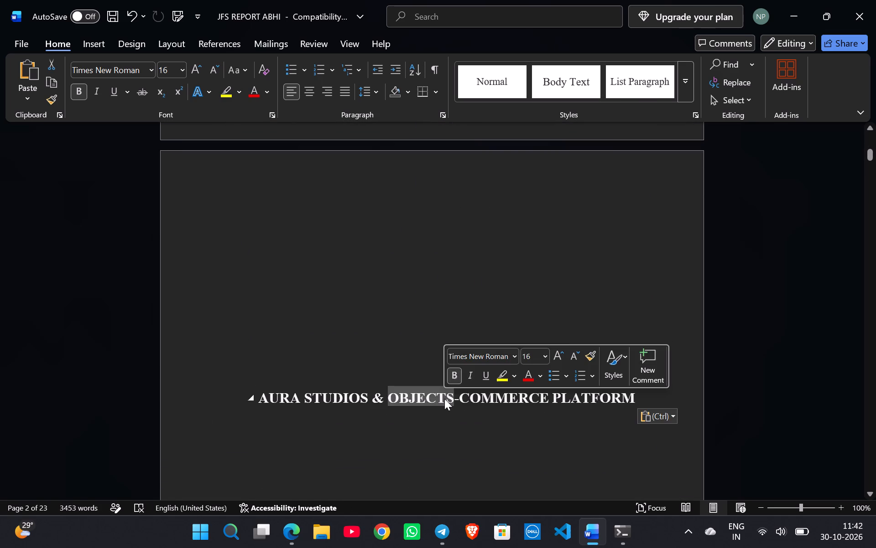
click(428, 440)
Replace the author's first name at the bottom of page 2 with "Nikhil".
scroll(428, 440, down, 4)
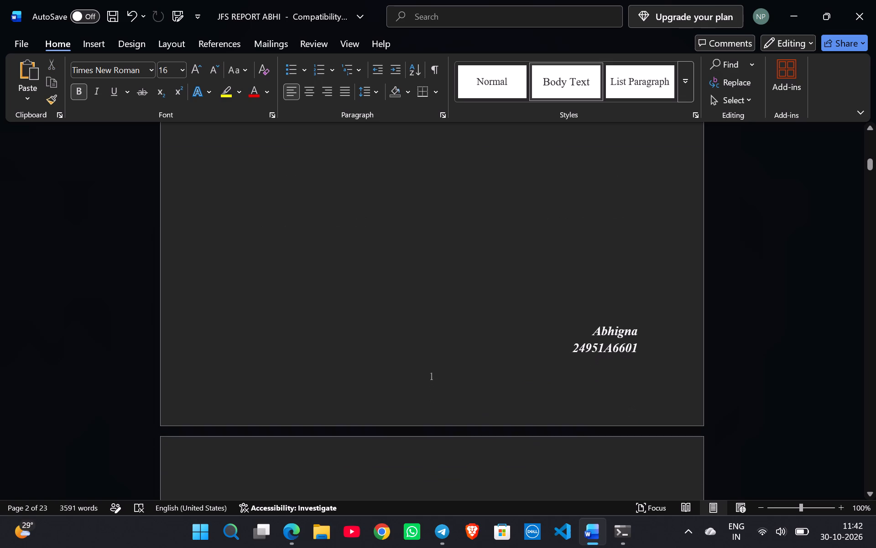
click(639, 335)
key(BackSpace)
key(BackSpace)
key(BackSpace)
key(BackSpace)
key(BackSpace)
key(BackSpace)
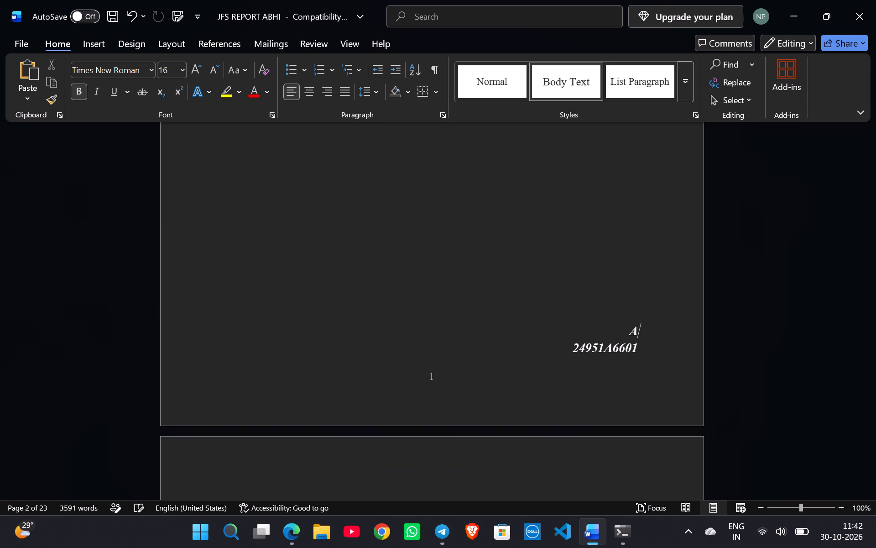
key(BackSpace)
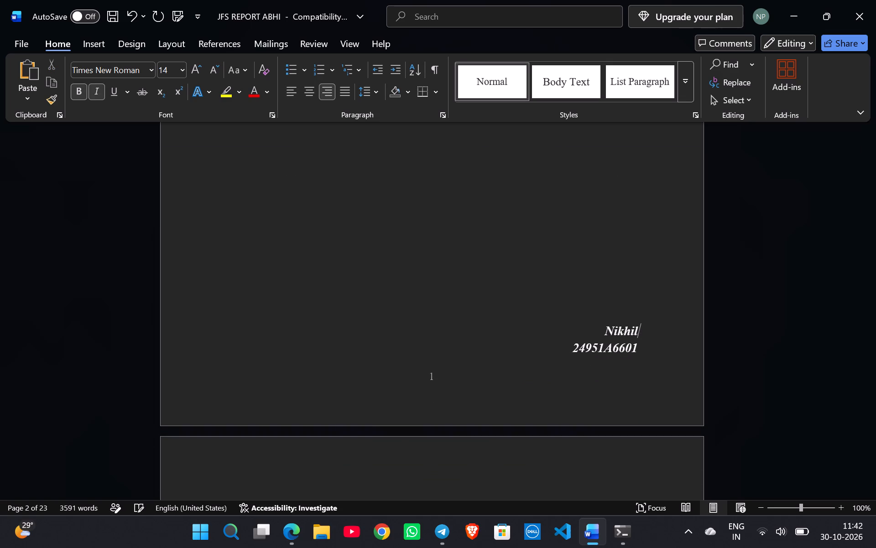
Replace the last two digits of the roll number under the name with "C", removing the digit that spills onto the following page.
key(Down)
key(BackSpace)
key(BackSpace)
key(c)
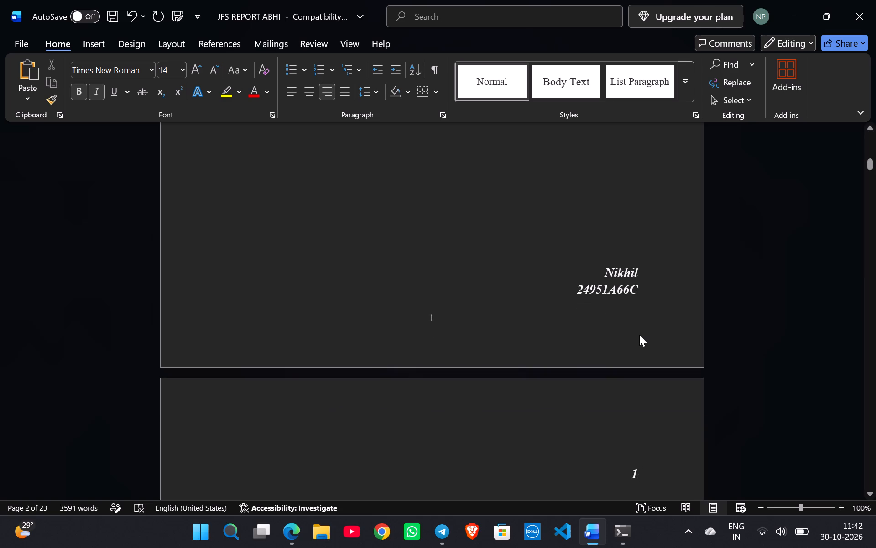
key(Left)
key(Left)
key(Up)
key(ctrl+z)
key(ctrl+z)
key(BackSpace)
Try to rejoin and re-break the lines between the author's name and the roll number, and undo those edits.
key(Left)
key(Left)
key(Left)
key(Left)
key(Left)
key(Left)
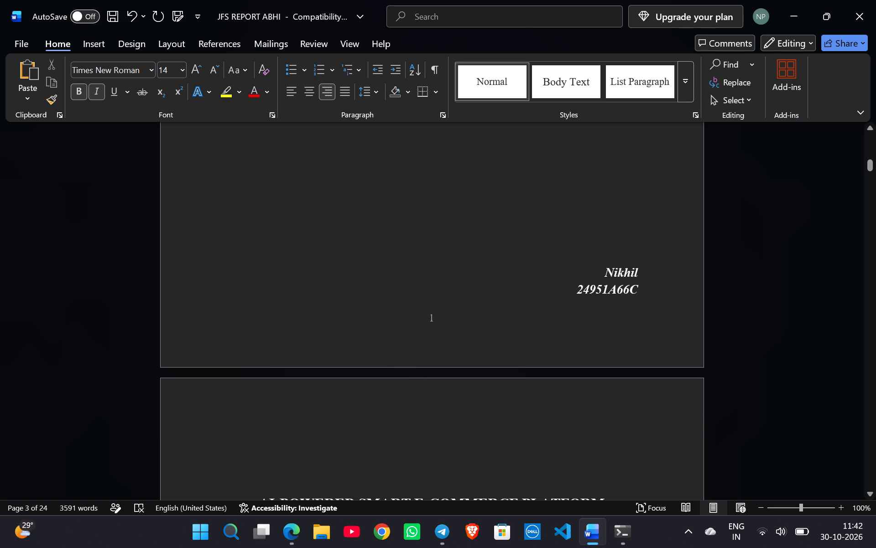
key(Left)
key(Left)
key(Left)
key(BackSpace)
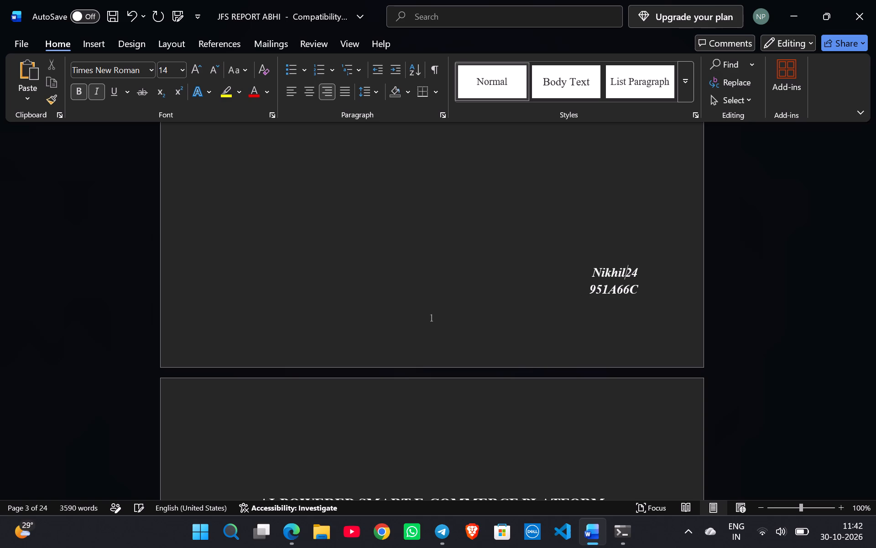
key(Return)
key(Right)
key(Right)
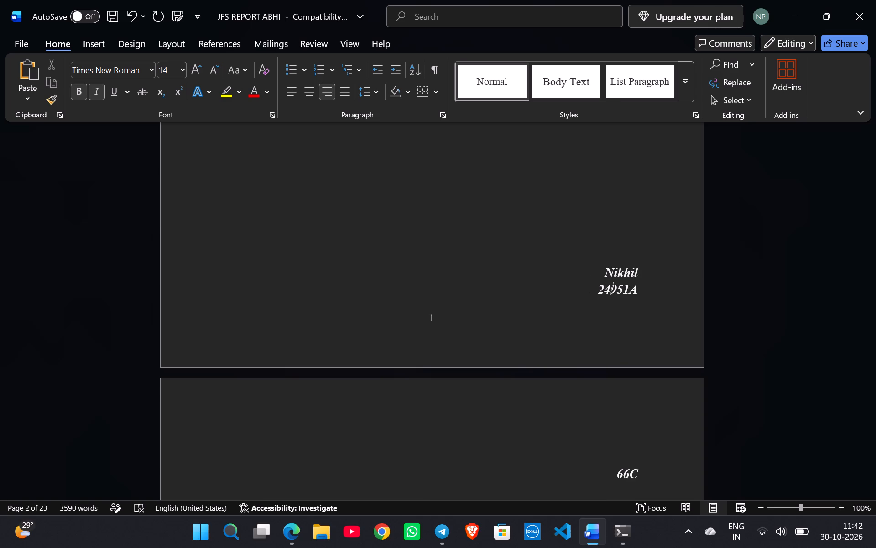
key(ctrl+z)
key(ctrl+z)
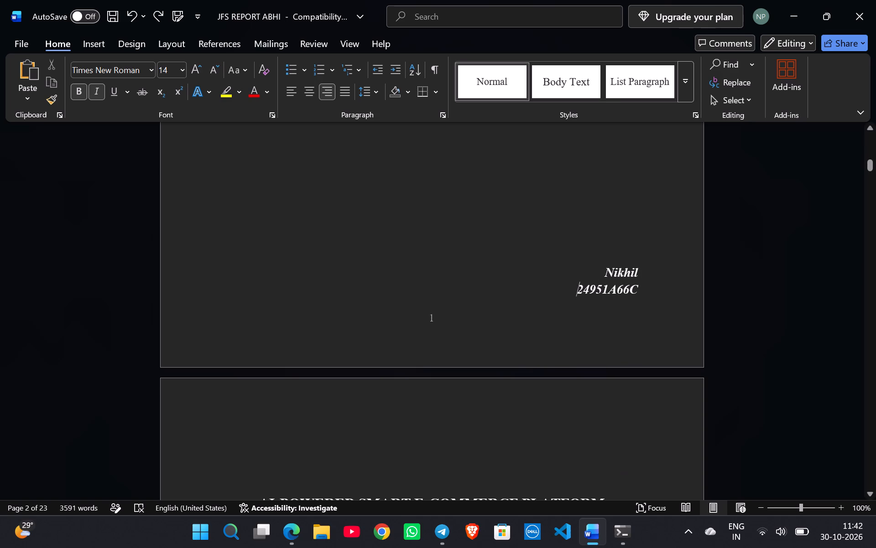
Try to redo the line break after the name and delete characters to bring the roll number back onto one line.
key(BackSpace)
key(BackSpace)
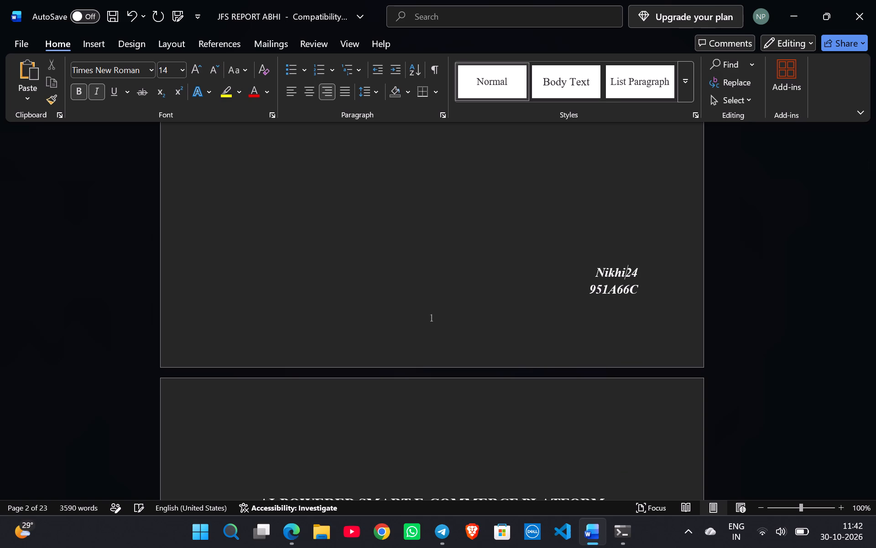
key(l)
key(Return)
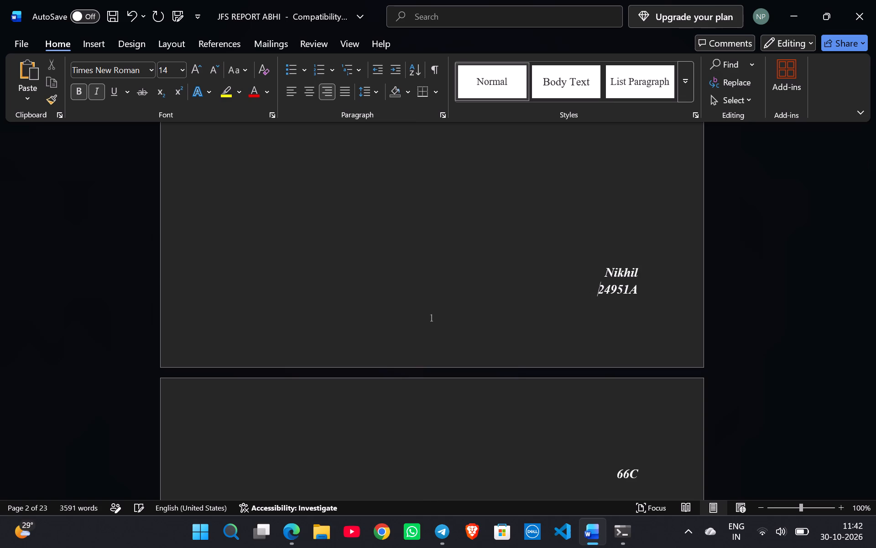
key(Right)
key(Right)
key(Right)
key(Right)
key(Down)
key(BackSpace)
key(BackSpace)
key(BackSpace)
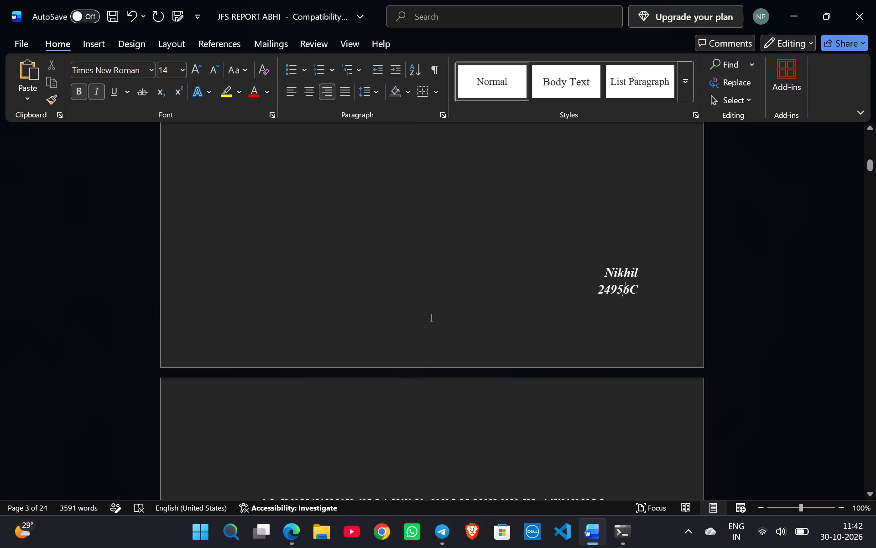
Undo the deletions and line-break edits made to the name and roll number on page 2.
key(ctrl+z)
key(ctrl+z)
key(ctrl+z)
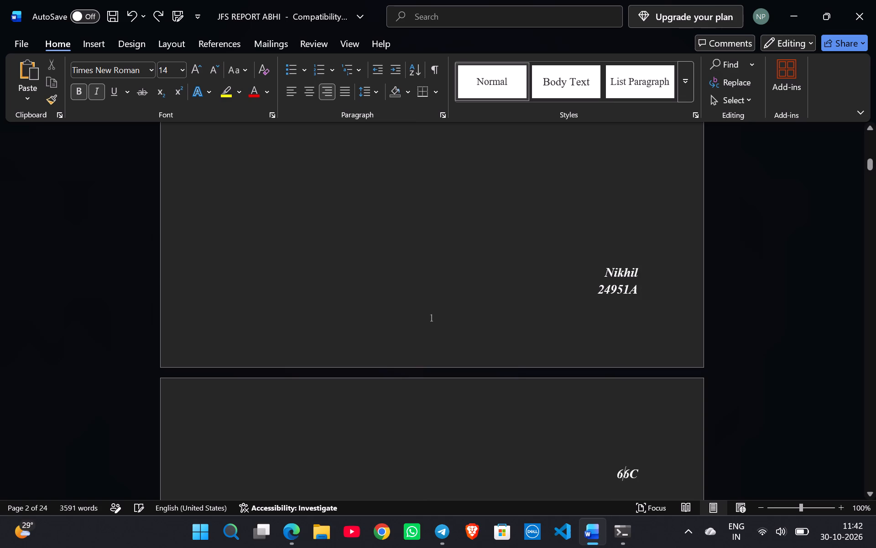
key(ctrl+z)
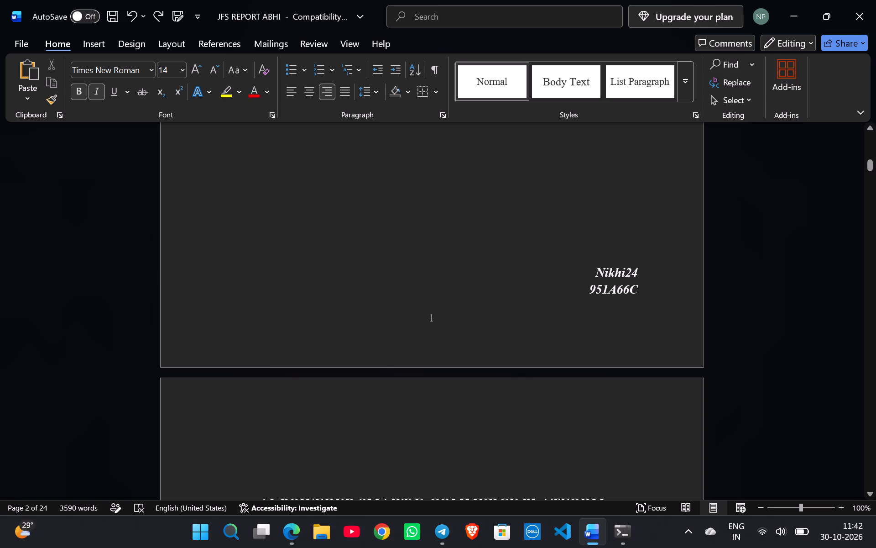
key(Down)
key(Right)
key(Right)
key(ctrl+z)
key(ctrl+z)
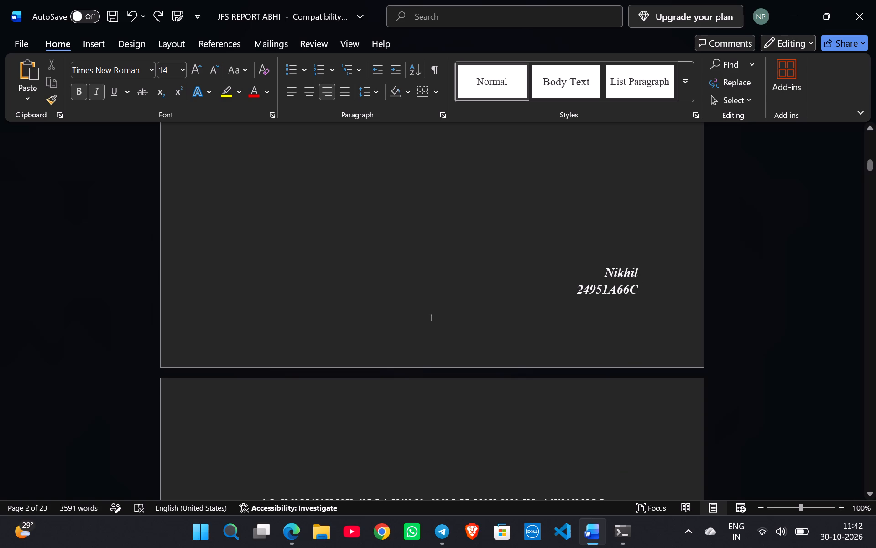
Centre-align the roll number at the bottom of page 2.
double_click(632, 291)
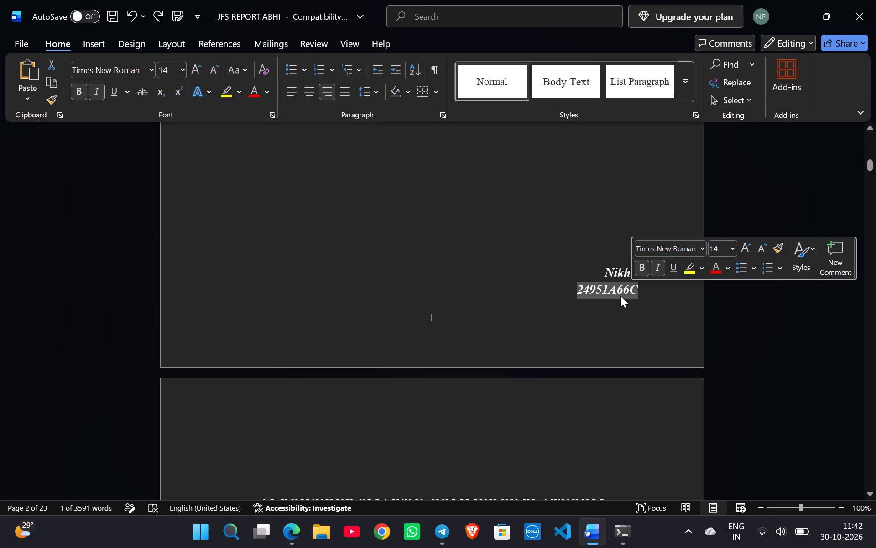
click(308, 94)
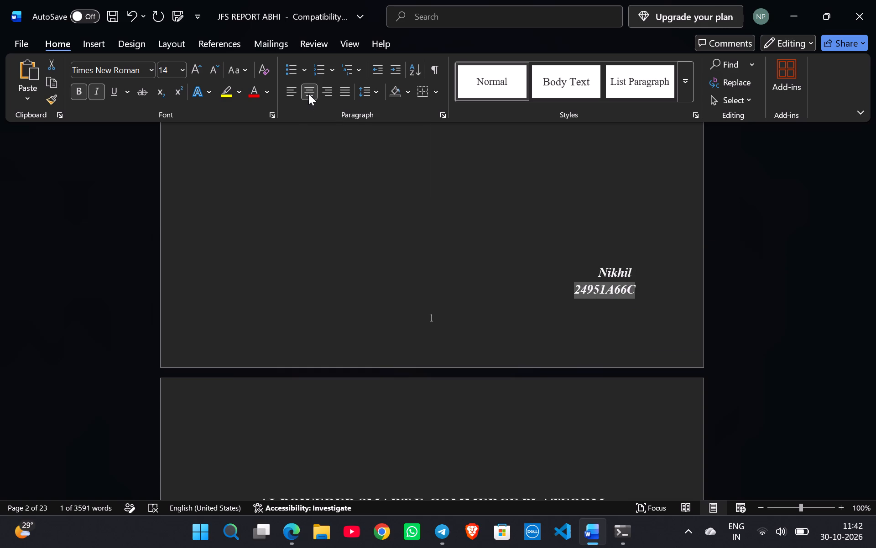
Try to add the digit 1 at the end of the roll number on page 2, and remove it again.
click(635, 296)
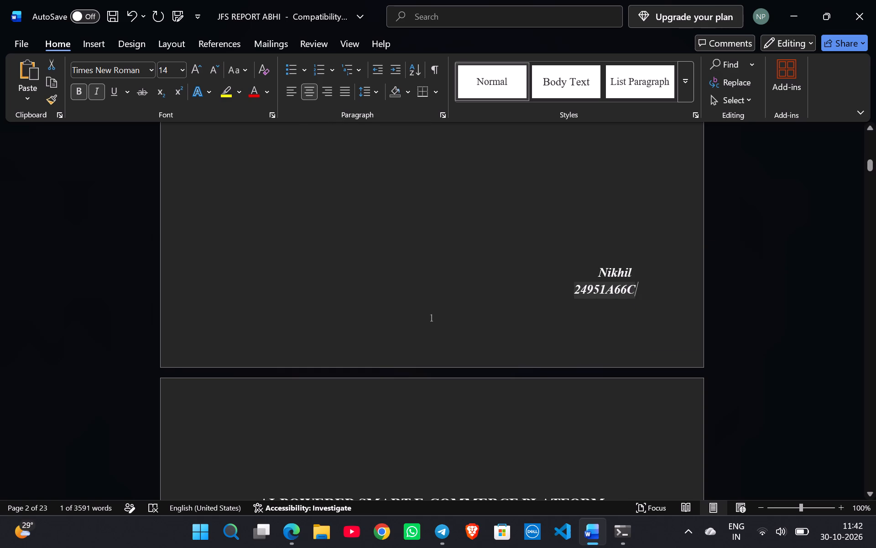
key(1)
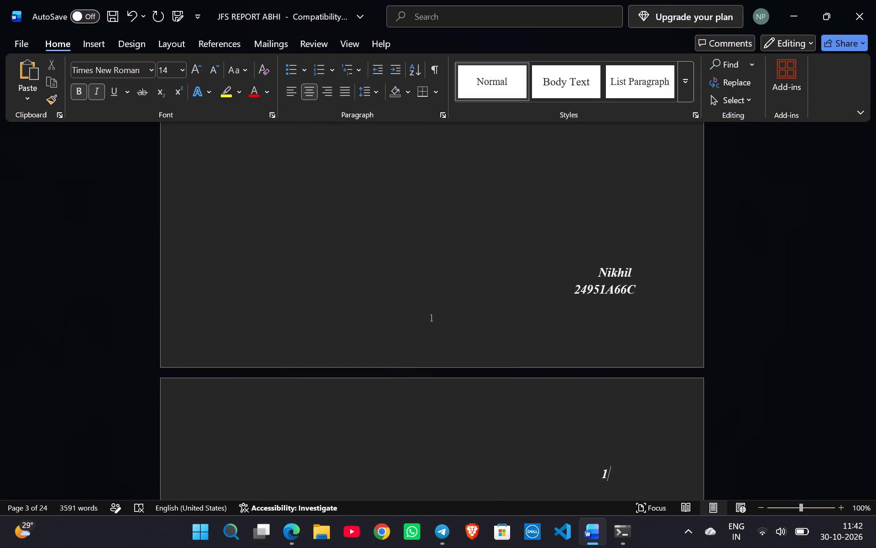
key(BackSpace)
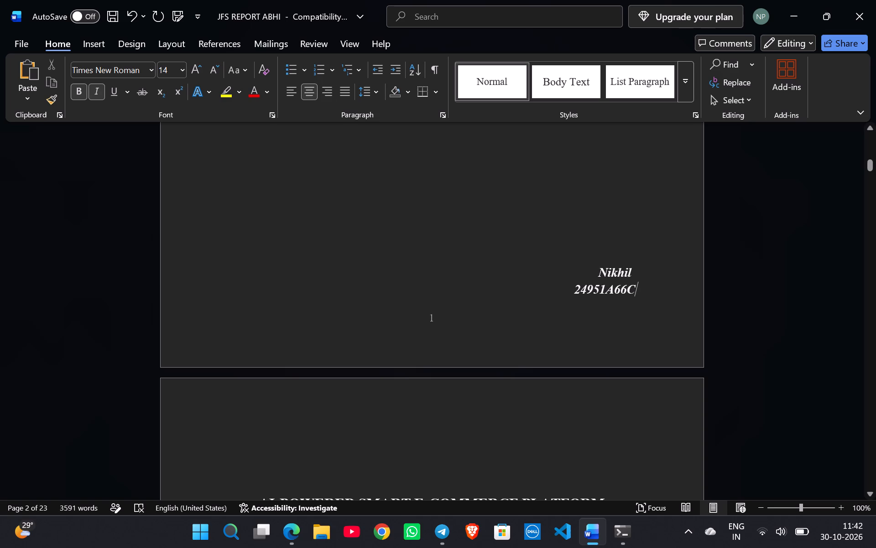
Left-align the author's name and roll number at the bottom of page 2.
double_click(607, 290)
click(607, 290)
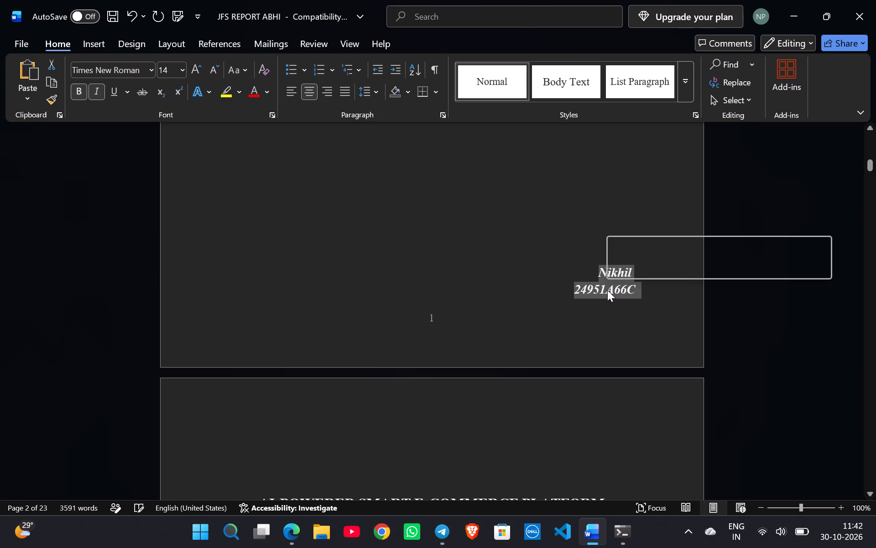
click(288, 91)
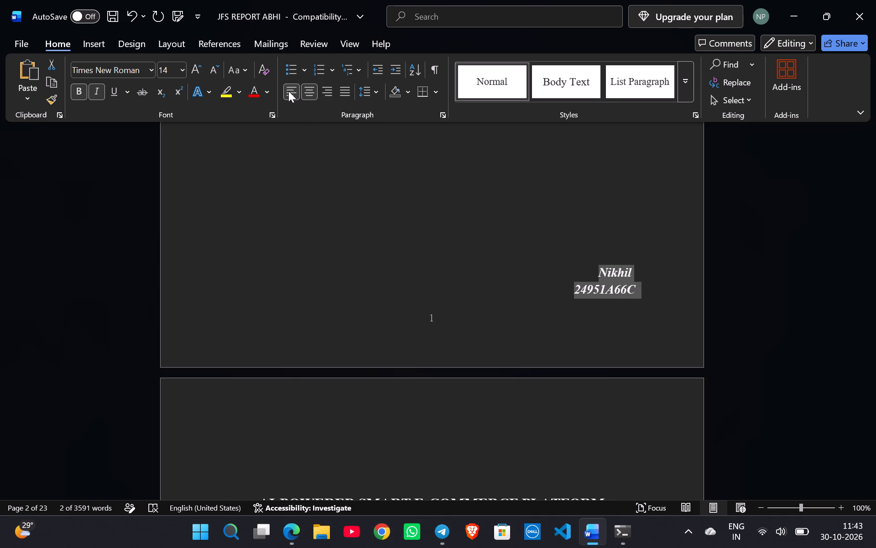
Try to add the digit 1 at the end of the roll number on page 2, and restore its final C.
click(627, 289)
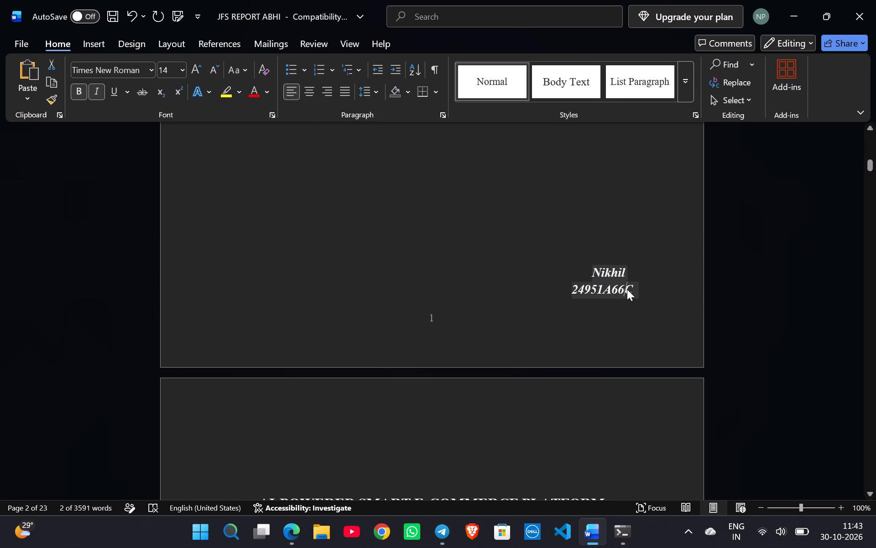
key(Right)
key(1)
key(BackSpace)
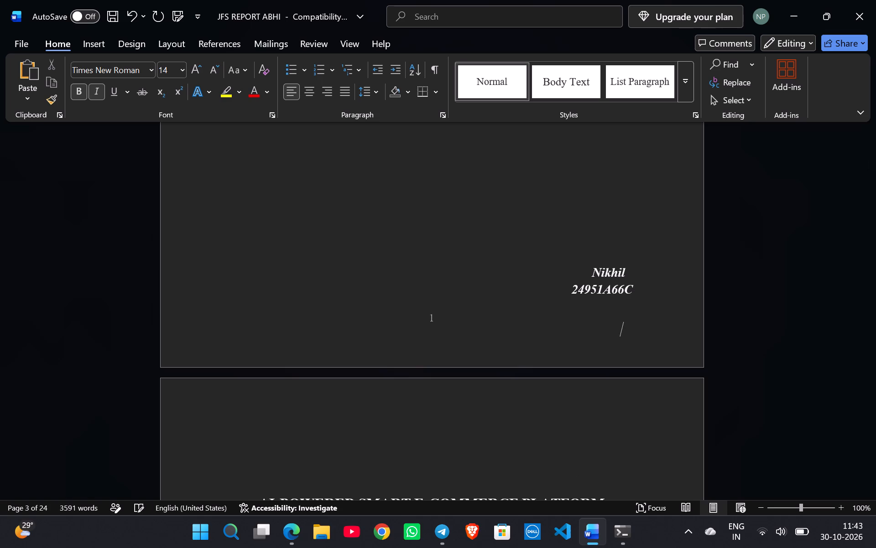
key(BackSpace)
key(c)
Justify the roll number line at the bottom of page 2.
triple_click(621, 289)
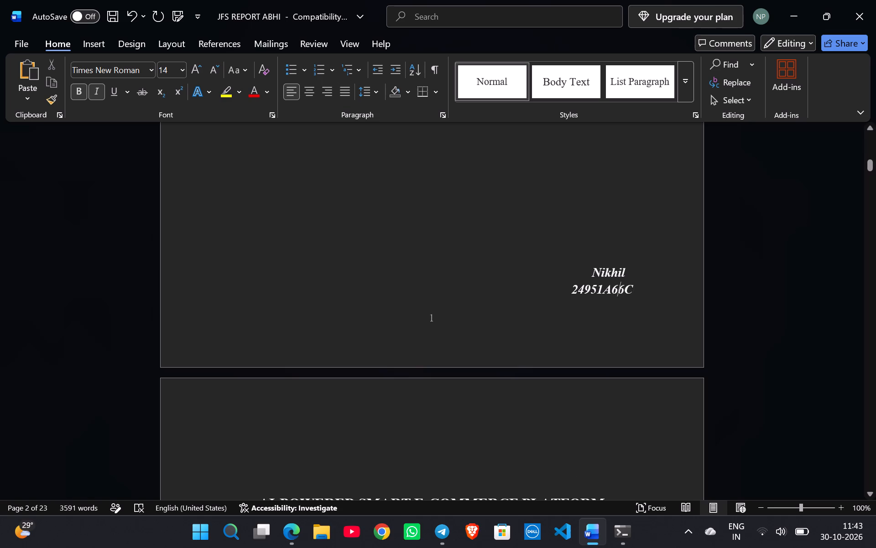
click(621, 289)
double_click(621, 289)
click(346, 91)
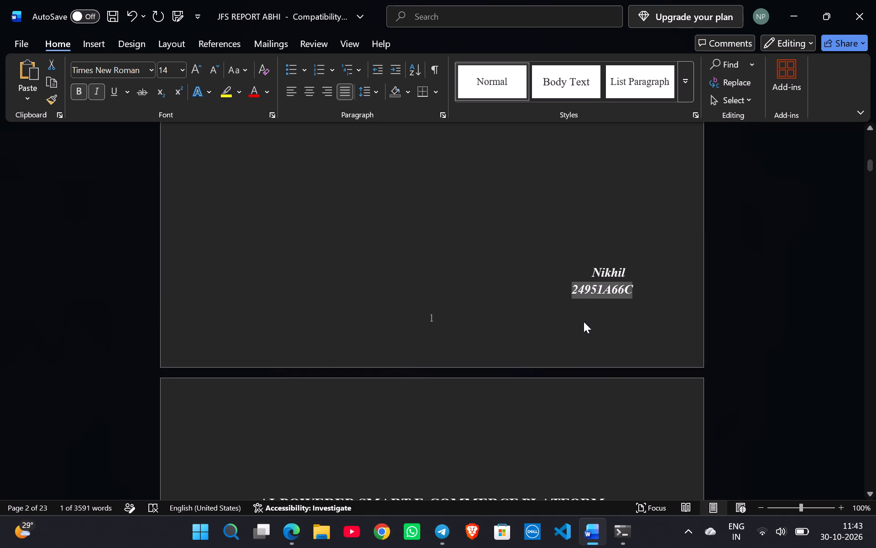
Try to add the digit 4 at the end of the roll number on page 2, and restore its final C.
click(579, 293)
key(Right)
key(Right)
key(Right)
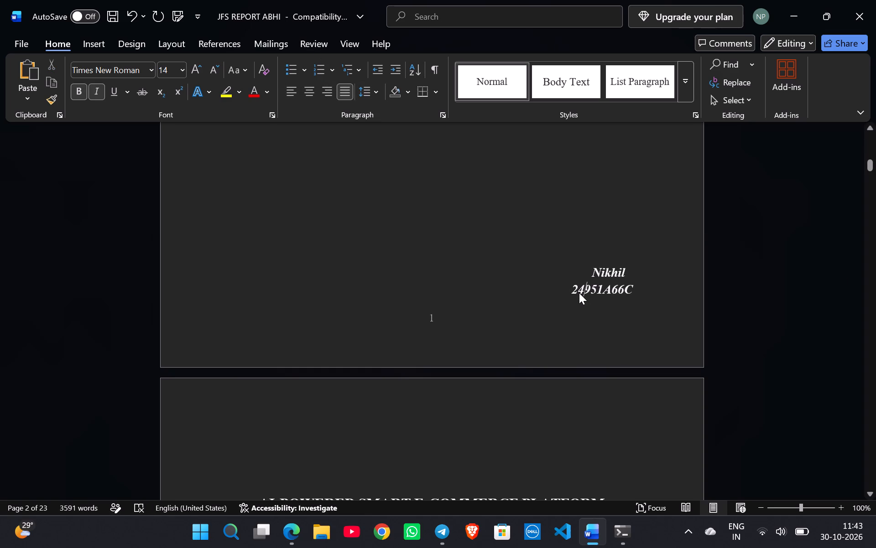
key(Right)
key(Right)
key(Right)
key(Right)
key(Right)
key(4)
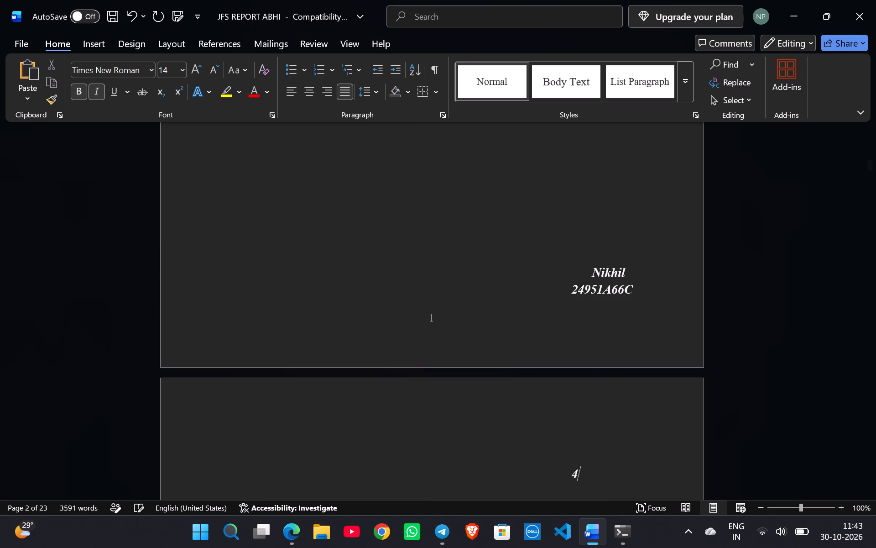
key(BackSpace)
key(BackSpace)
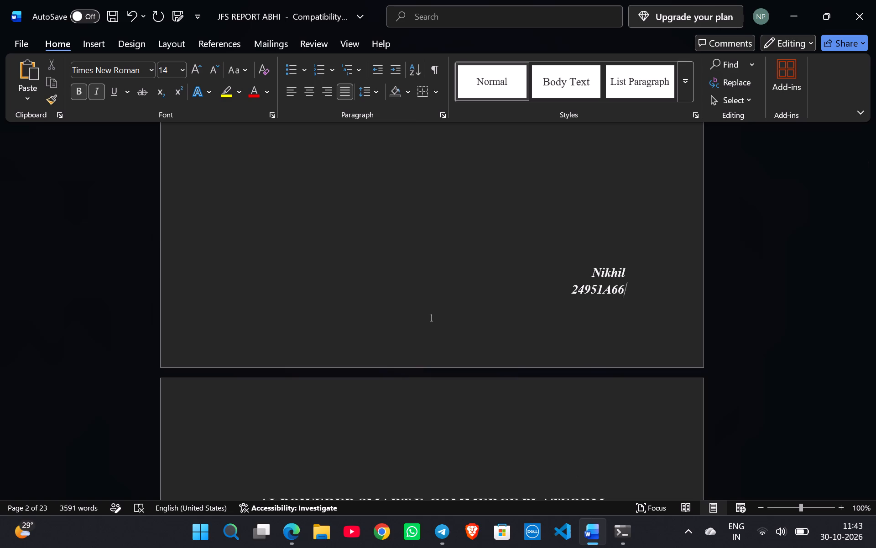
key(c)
Remove the extra indent before the author's name on page 2 to line it up with the roll number below, keeping them on separate lines.
scroll(579, 293, up, 1)
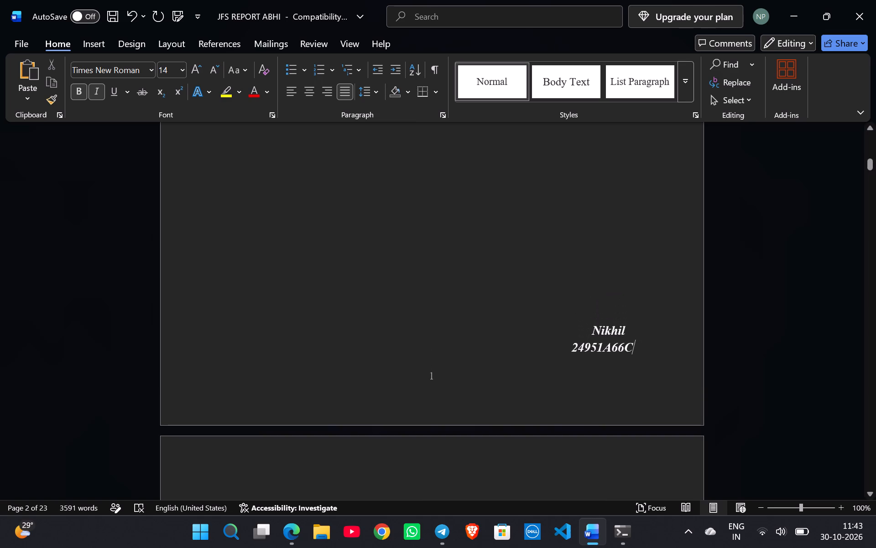
click(589, 331)
key(BackSpace)
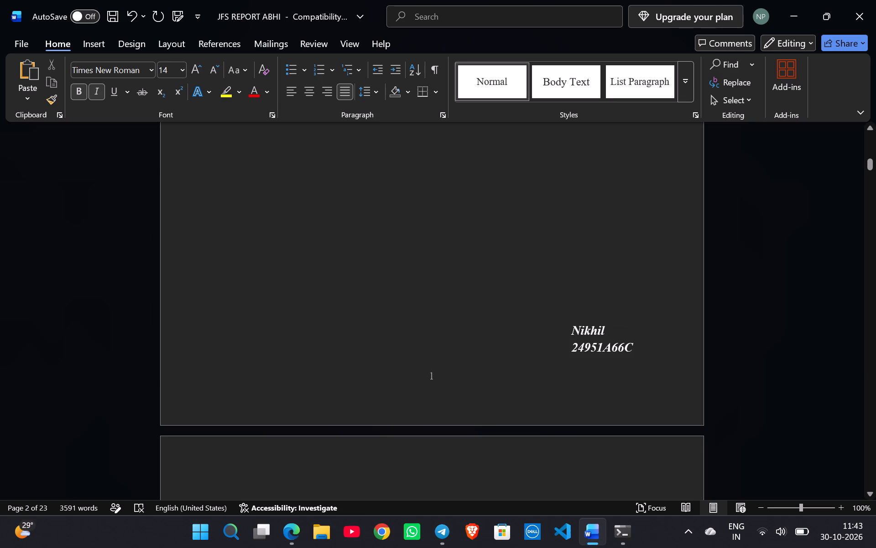
key(Down)
key(BackSpace)
key(Return)
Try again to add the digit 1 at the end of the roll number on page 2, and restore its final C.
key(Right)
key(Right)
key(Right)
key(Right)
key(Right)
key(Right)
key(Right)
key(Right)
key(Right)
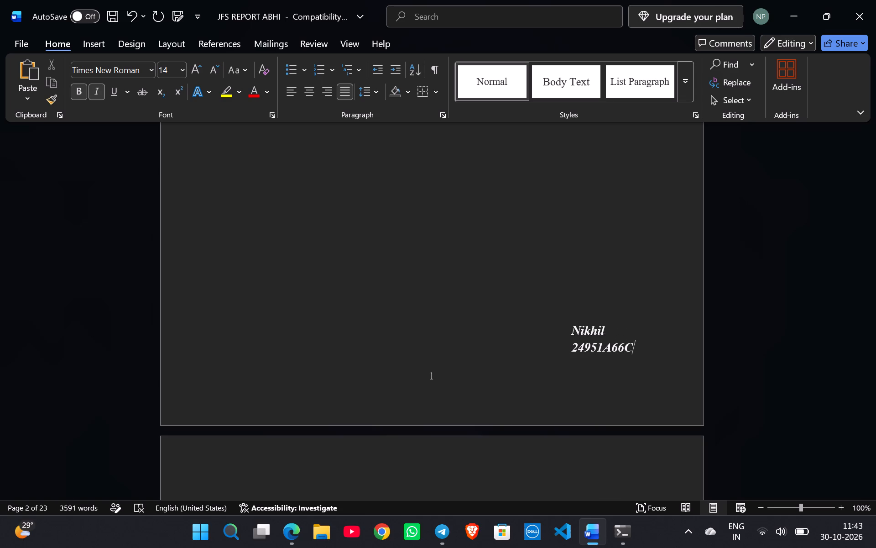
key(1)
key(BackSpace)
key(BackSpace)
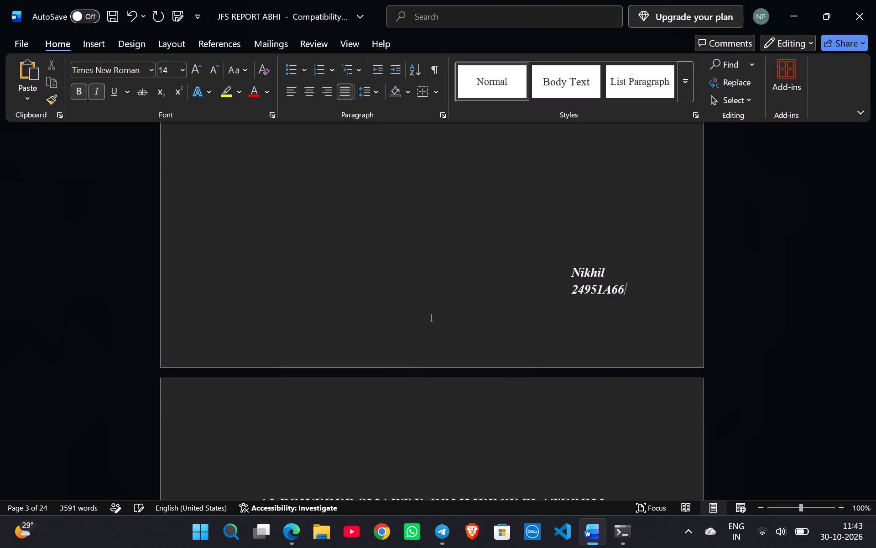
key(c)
Replace the indent before the roll number on page 2 with spaces that position it beneath the author's name.
key(Left)
key(Left)
key(Left)
key(Left)
key(Left)
key(Left)
key(Left)
key(Left)
key(Left)
key(BackSpace)
key(space)
key(space)
key(space)
key(space)
key(space)
key(space)
key(space)
key(space)
key(space)
key(space)
key(space)
key(space)
key(space)
key(space)
key(space)
key(space)
key(space)
key(space)
key(space)
key(space)
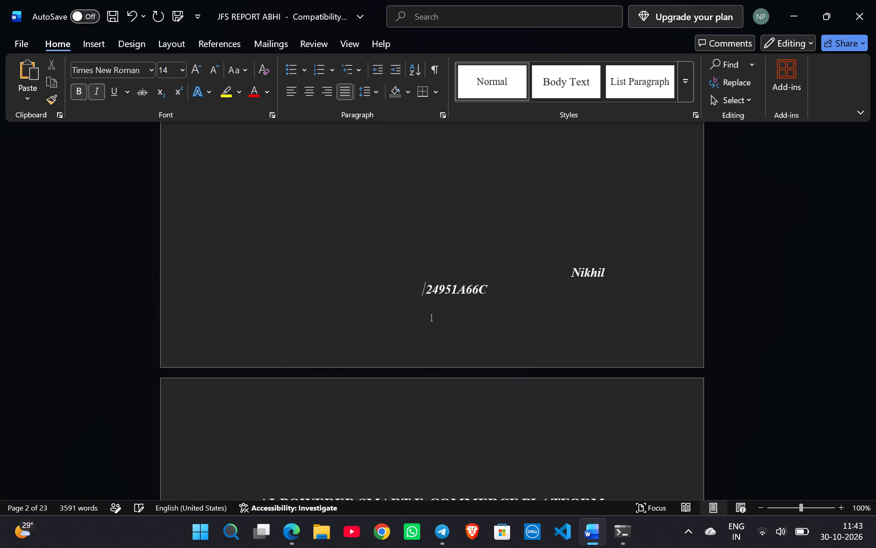
key(space)
key(space)
key(space)
key(space)
key(space)
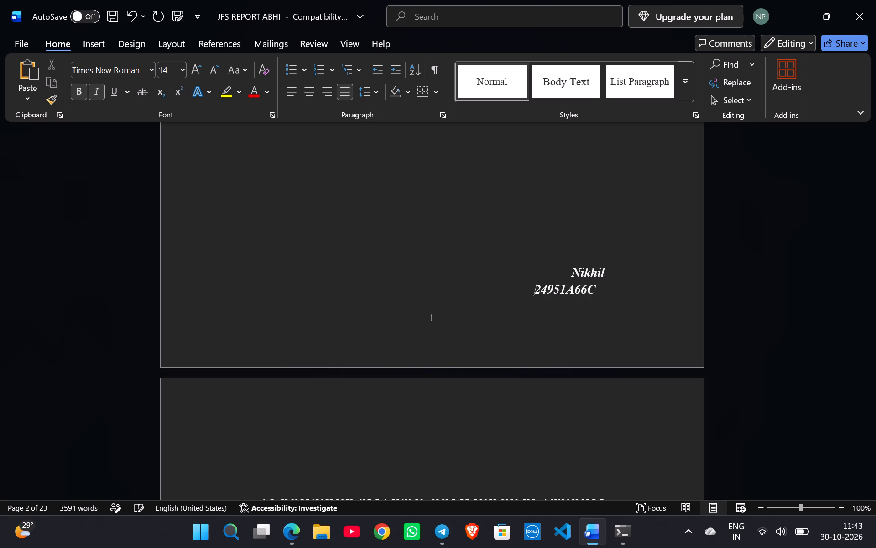
key(space)
key(space)
key(space)
key(space)
key(space)
key(space)
Add the digit 1 at the end of the roll number on page 2.
key(Right)
key(Right)
key(Right)
key(Right)
key(Right)
key(Right)
key(Right)
key(Right)
key(Right)
key(Right)
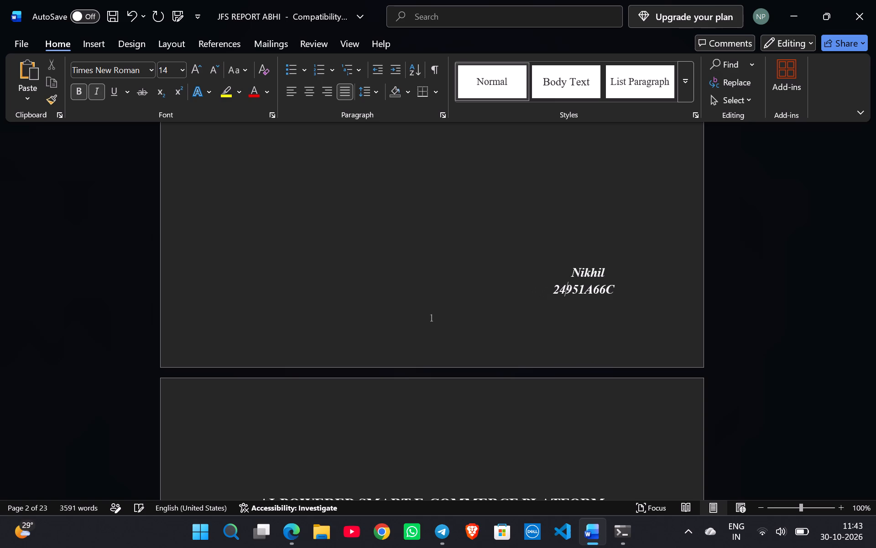
key(Left)
key(1)
Replace the report title on page 3 with the copied title, making it "AURA STUDIOS & OBJECTS-COMMERCE PLATFORM".
scroll(386, 301, down, 2)
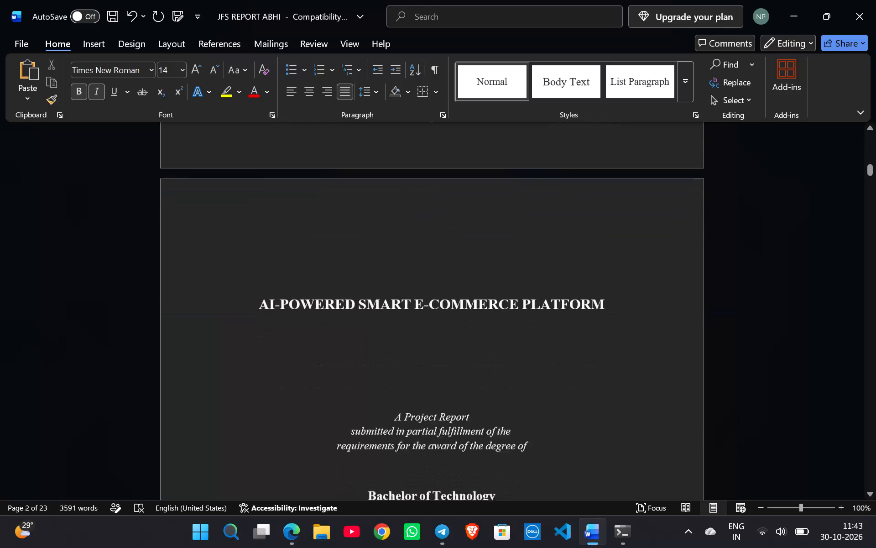
scroll(386, 301, down, 1)
triple_click(359, 250)
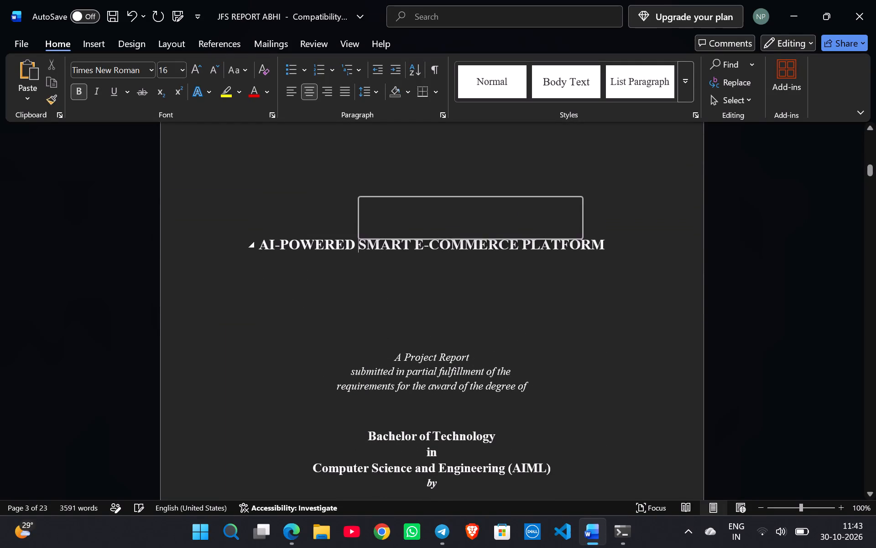
key(ctrl+v)
Replace the student name below "by" on page 3 with the author's first name, on its own line above the roll number.
scroll(392, 284, down, 1)
scroll(370, 293, right, 2)
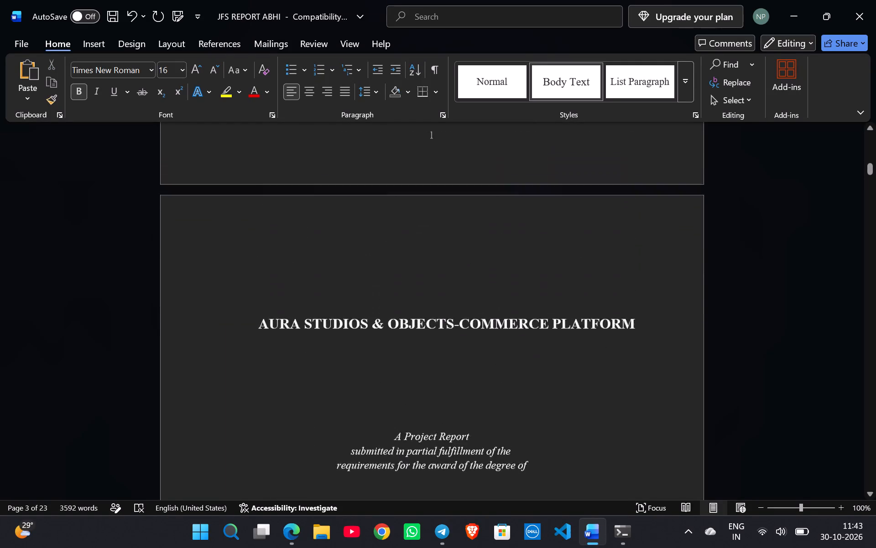
scroll(370, 293, right, 2)
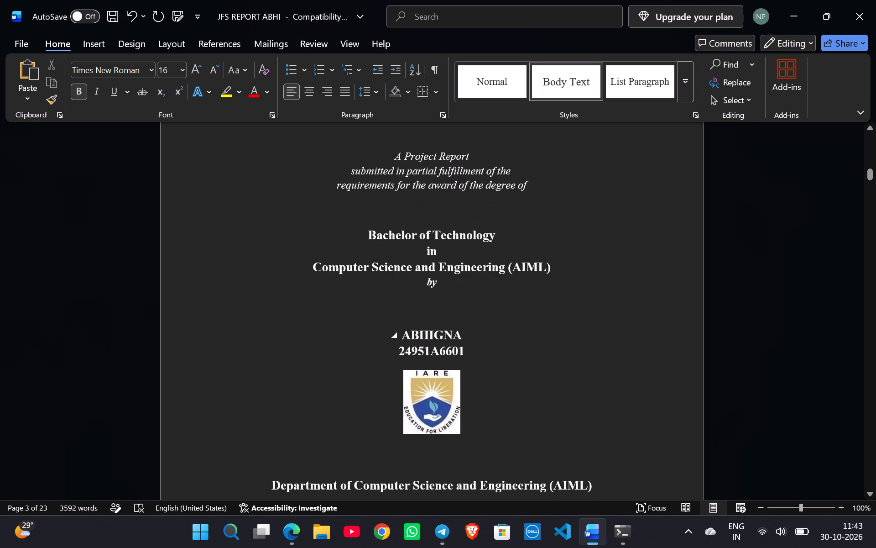
click(465, 337)
key(BackSpace)
key(BackSpace)
key(BackSpace)
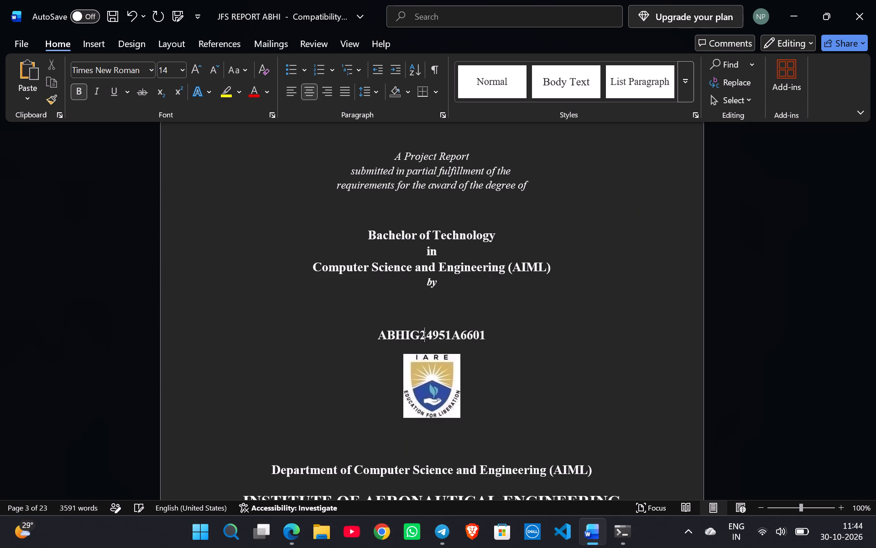
key(BackSpace)
key(BackSpace)
key(BackSpace)
key(BackSpace)
key(BackSpace)
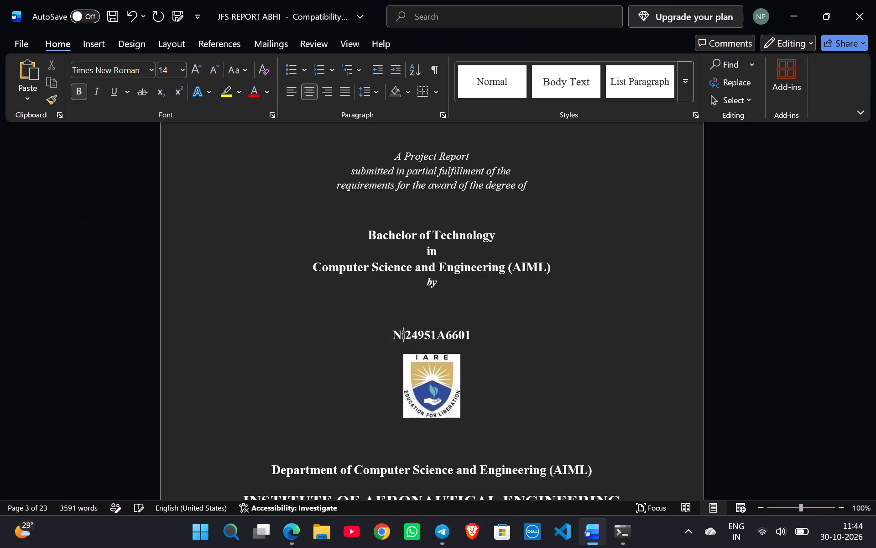
key(Return)
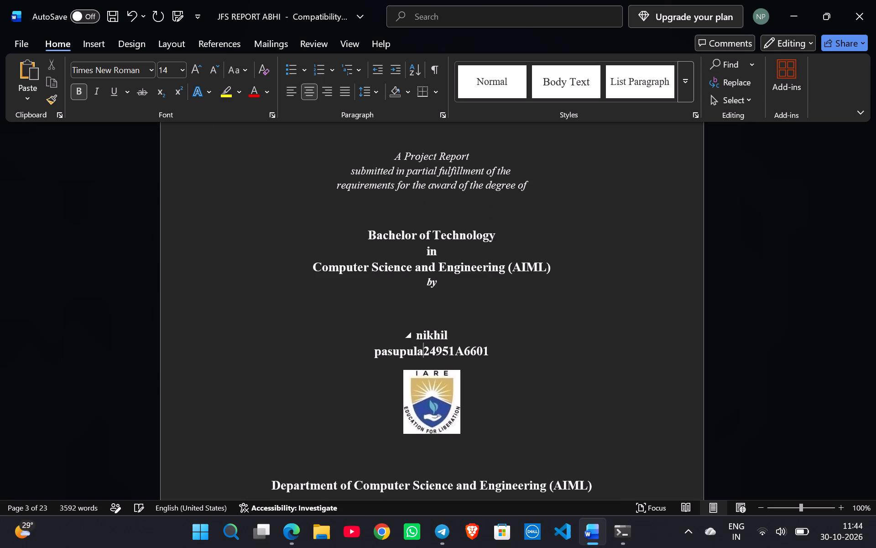
key(ctrl+z)
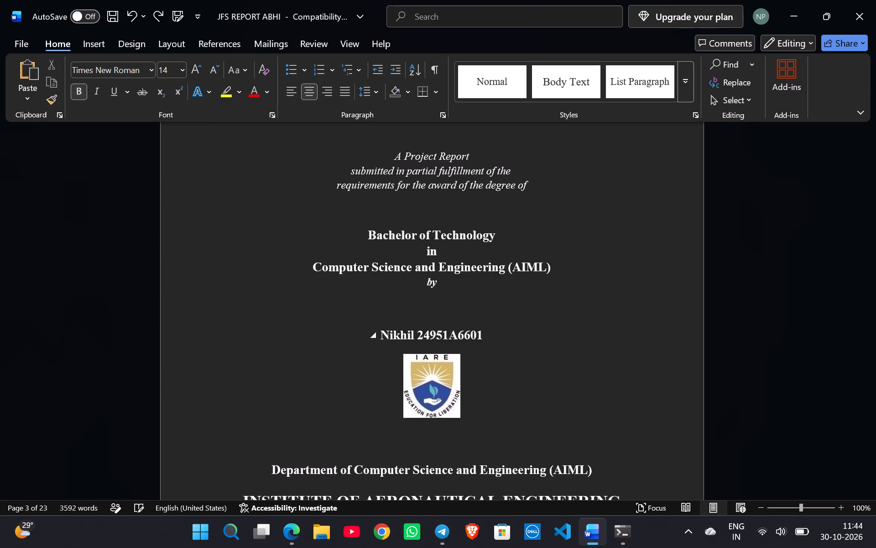
key(space)
key(Return)
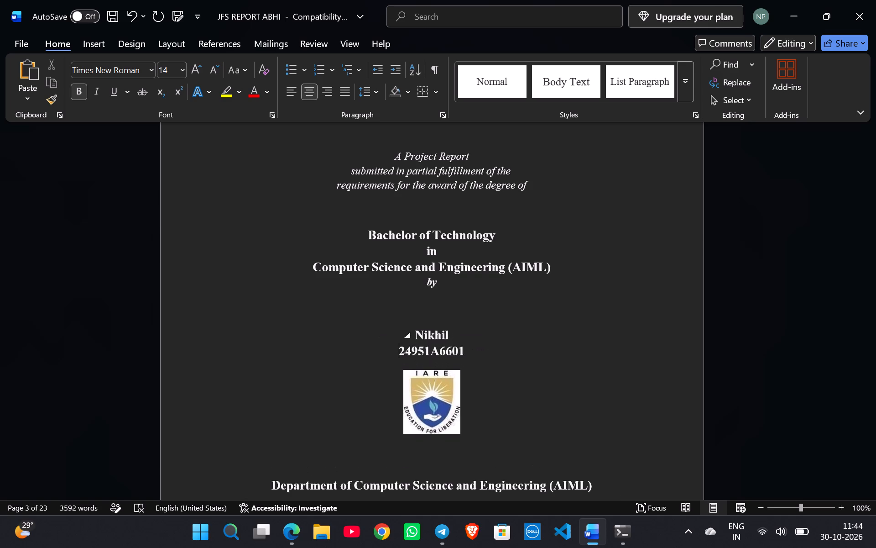
Change the last two characters of the roll number on page 3 to C1.
key(Right)
key(Right)
key(Right)
key(Right)
key(Right)
key(Right)
key(Right)
key(Right)
key(Right)
key(Right)
key(BackSpace)
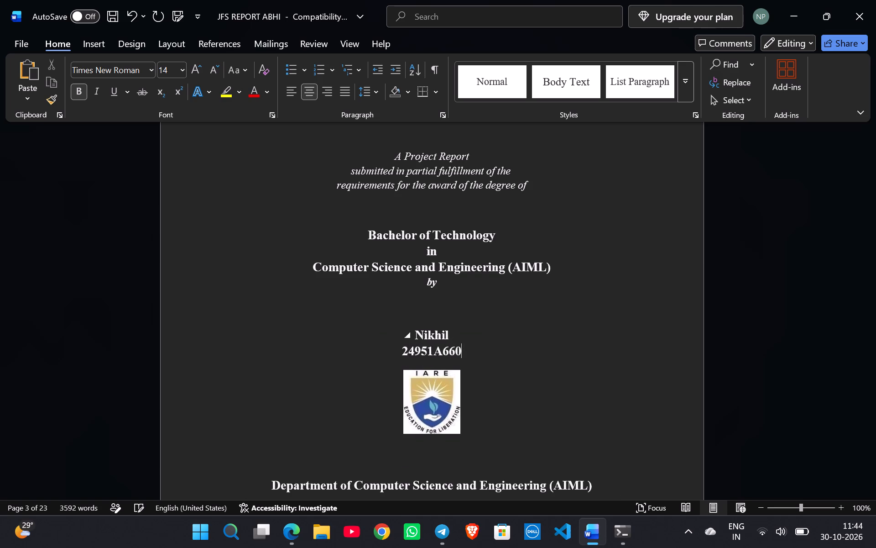
key(BackSpace)
Save the report.
scroll(465, 337, down, 2)
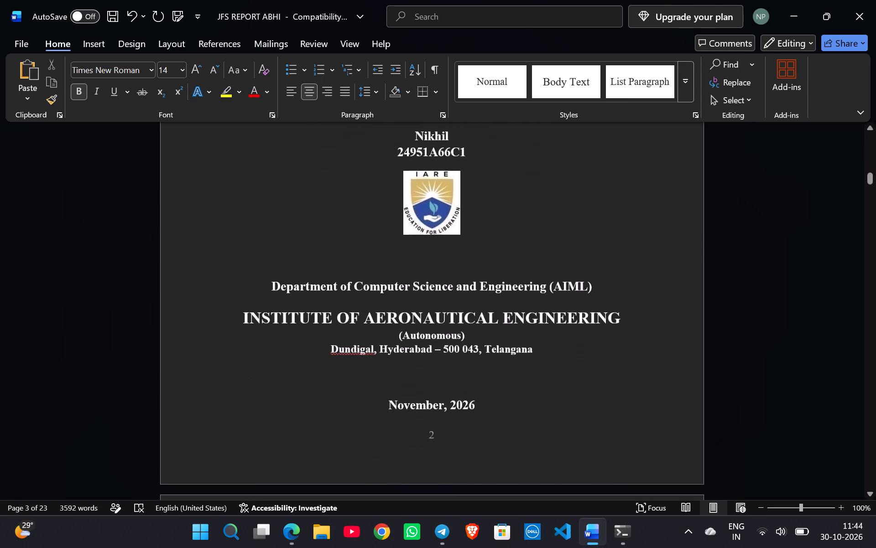
click(114, 14)
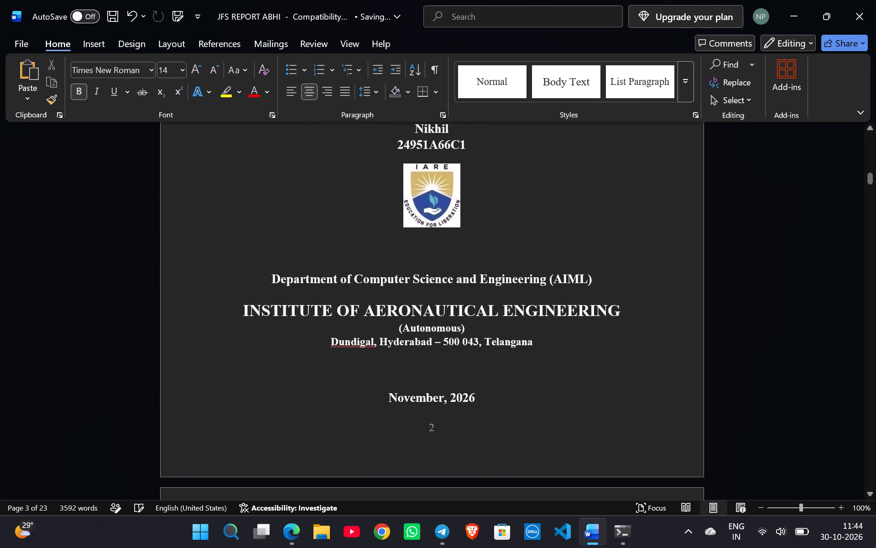
Change the last two characters of the roll number on the Declaration page to C1.
scroll(338, 379, down, 5)
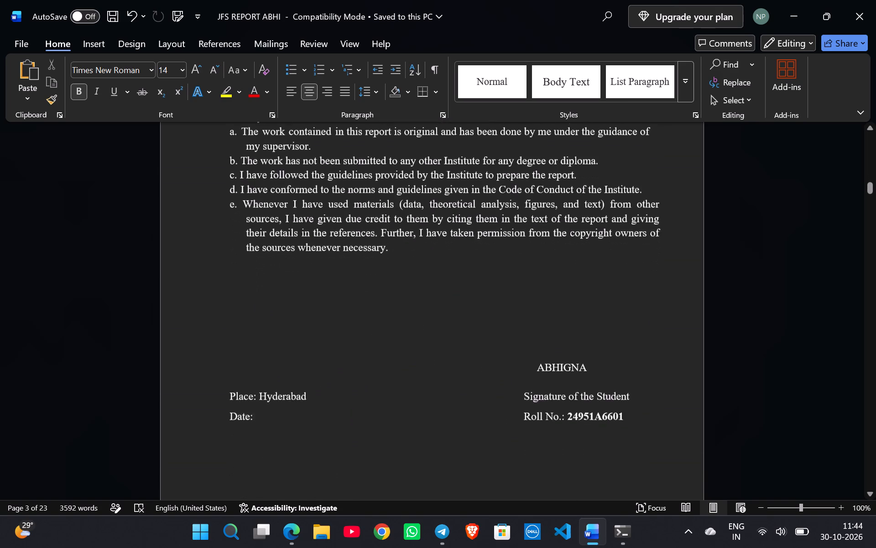
scroll(338, 379, down, 1)
click(625, 399)
key(BackSpace)
key(BackSpace)
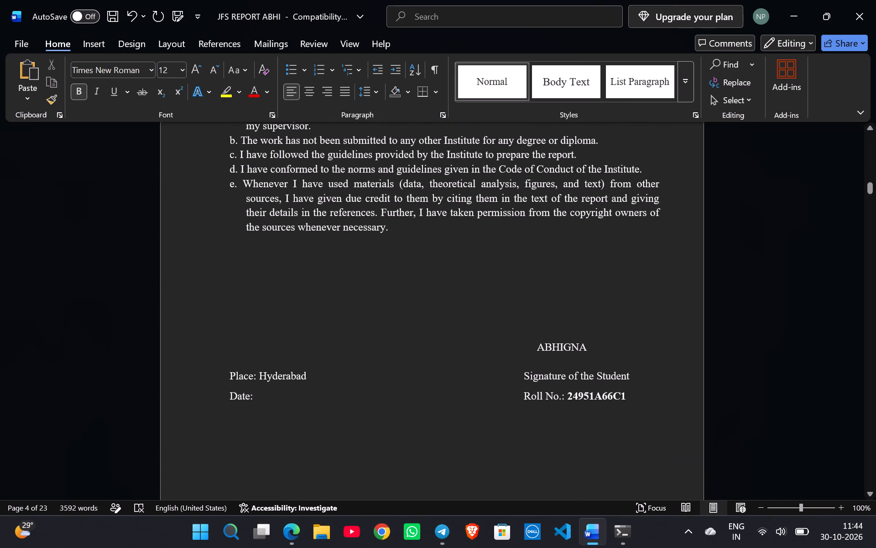
Replace the student name above "Signature of the Student" on the Declaration page with the author's first name.
scroll(456, 394, down, 2)
scroll(456, 394, up, 4)
scroll(587, 479, down, 1)
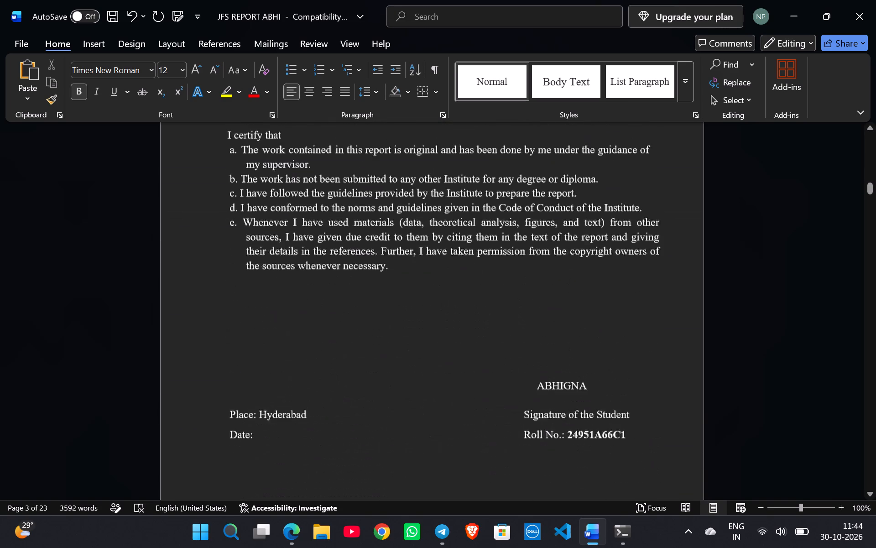
scroll(587, 479, down, 1)
click(590, 328)
key(BackSpace)
key(BackSpace)
key(BackSpace)
key(BackSpace)
key(BackSpace)
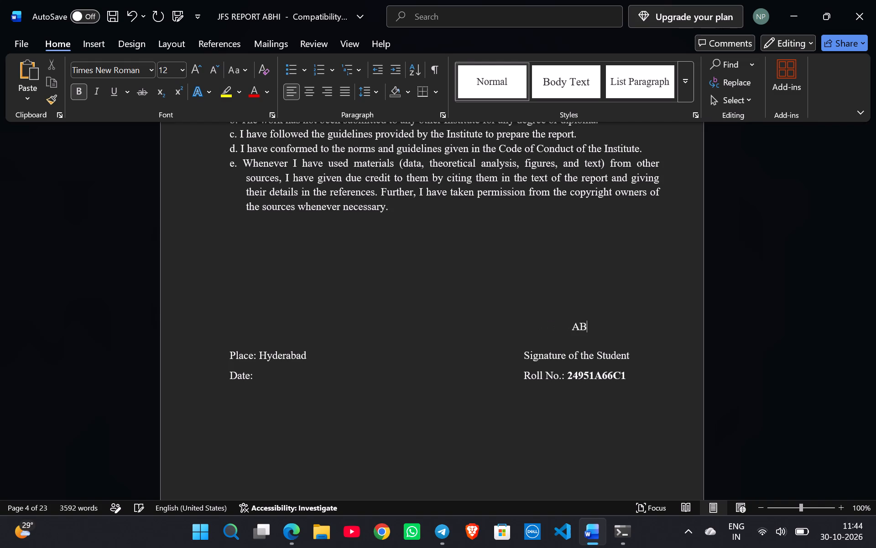
key(BackSpace)
key(BackSpace)
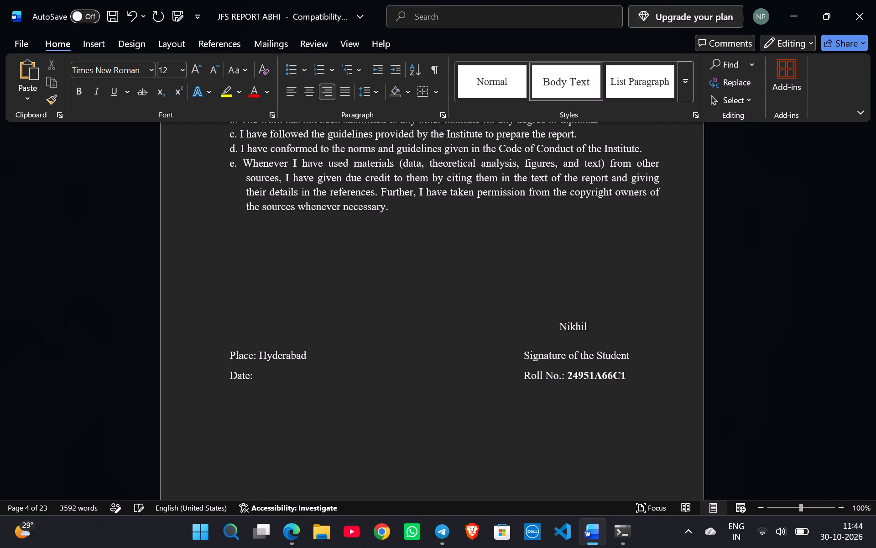
Save the report.
scroll(416, 340, down, 3)
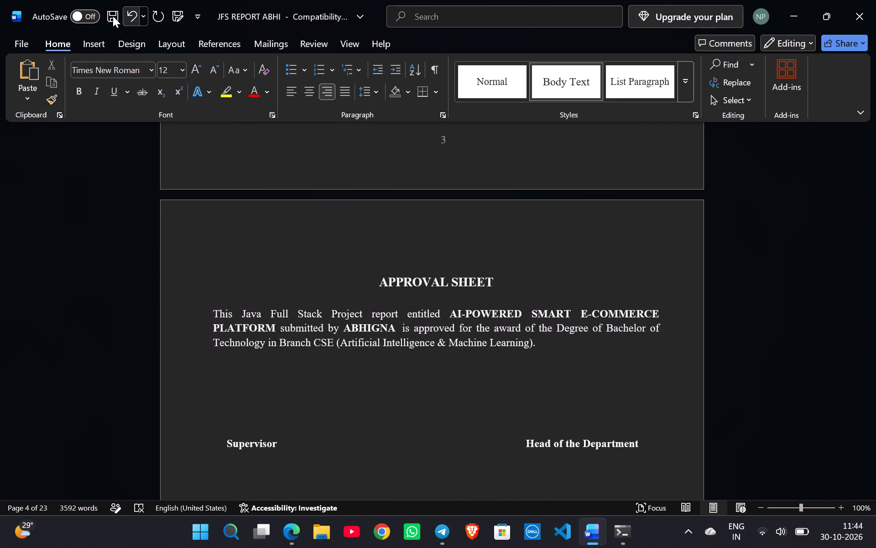
click(113, 16)
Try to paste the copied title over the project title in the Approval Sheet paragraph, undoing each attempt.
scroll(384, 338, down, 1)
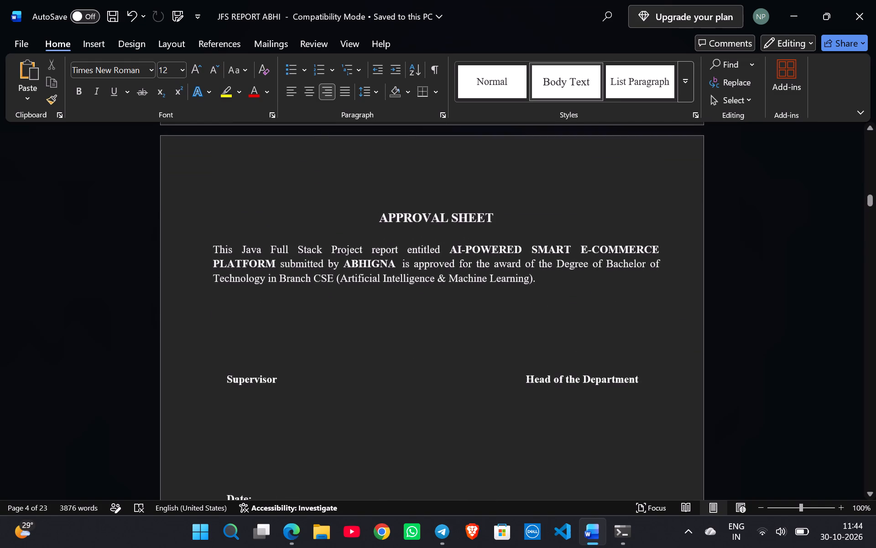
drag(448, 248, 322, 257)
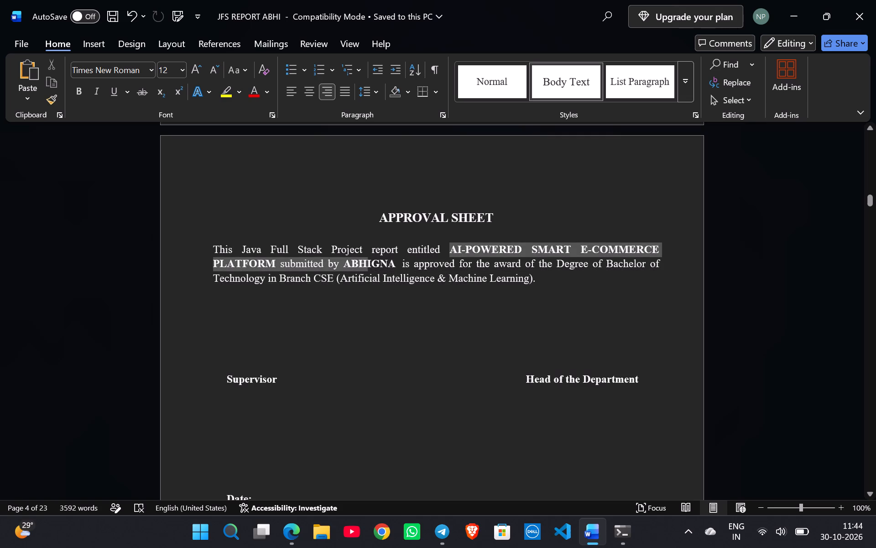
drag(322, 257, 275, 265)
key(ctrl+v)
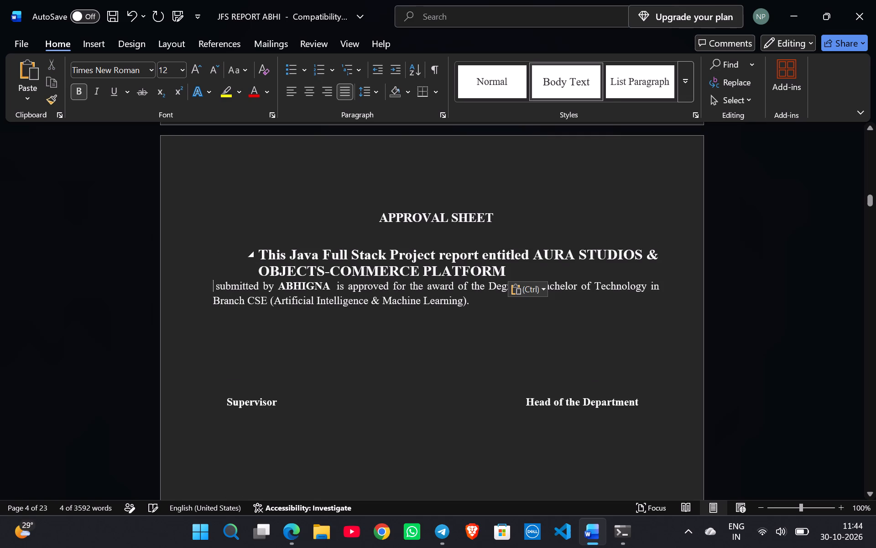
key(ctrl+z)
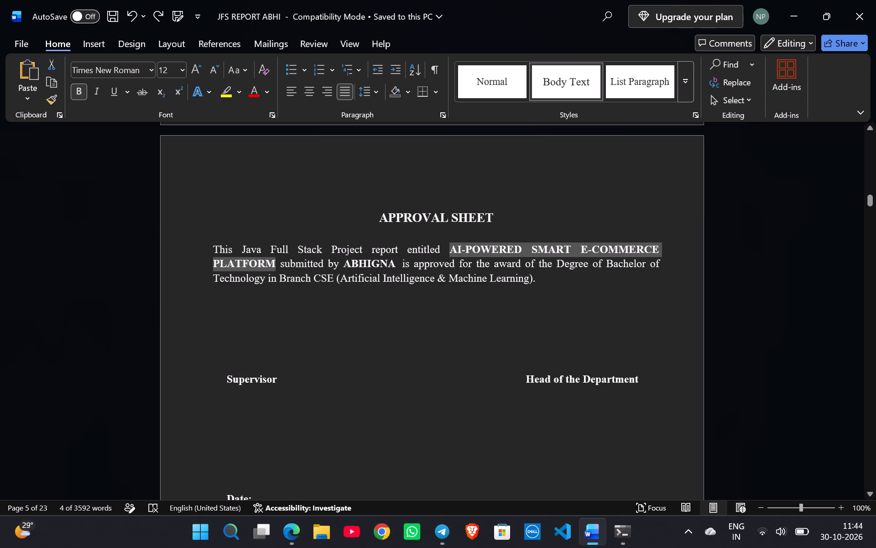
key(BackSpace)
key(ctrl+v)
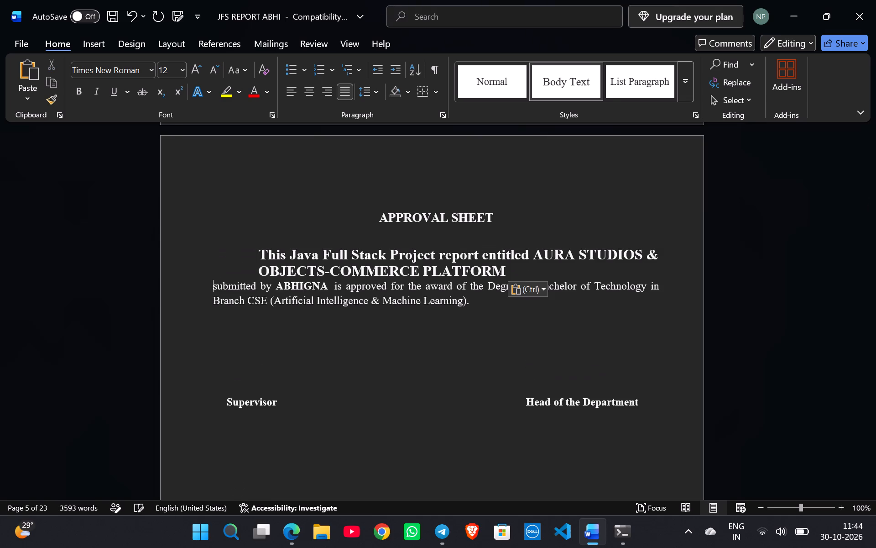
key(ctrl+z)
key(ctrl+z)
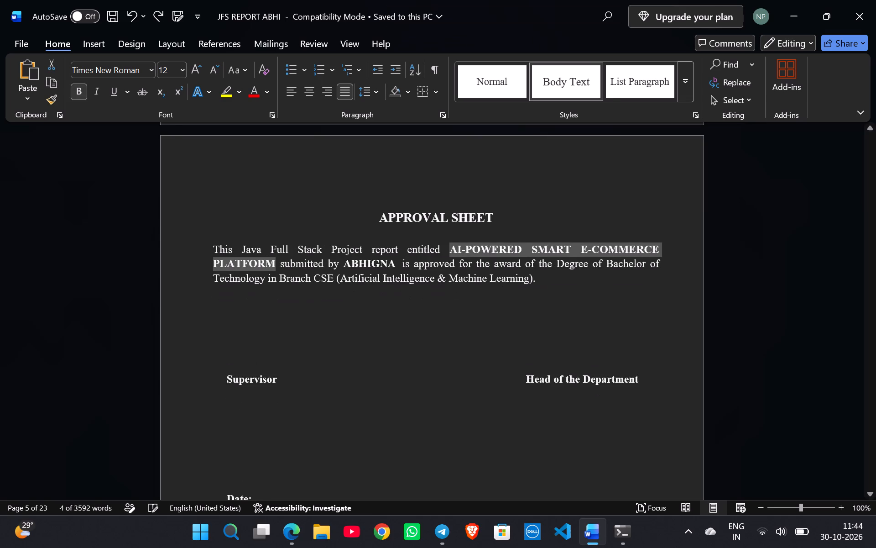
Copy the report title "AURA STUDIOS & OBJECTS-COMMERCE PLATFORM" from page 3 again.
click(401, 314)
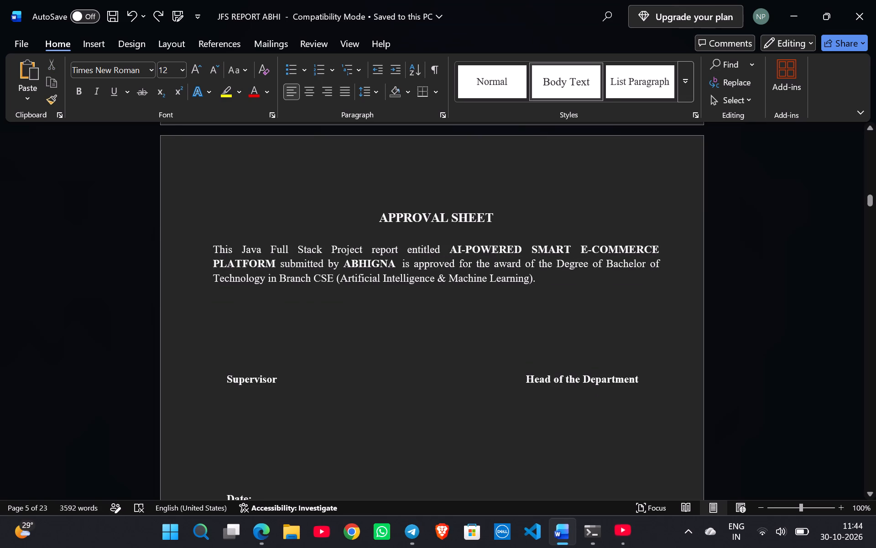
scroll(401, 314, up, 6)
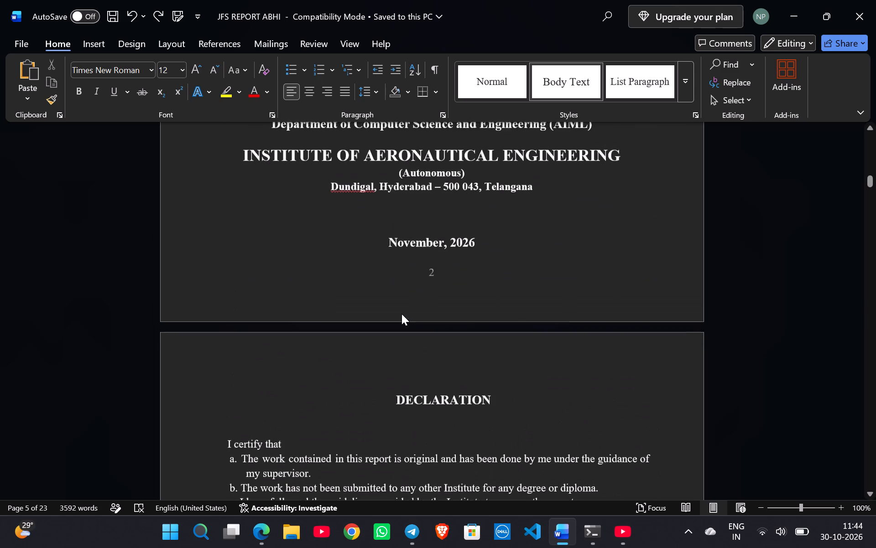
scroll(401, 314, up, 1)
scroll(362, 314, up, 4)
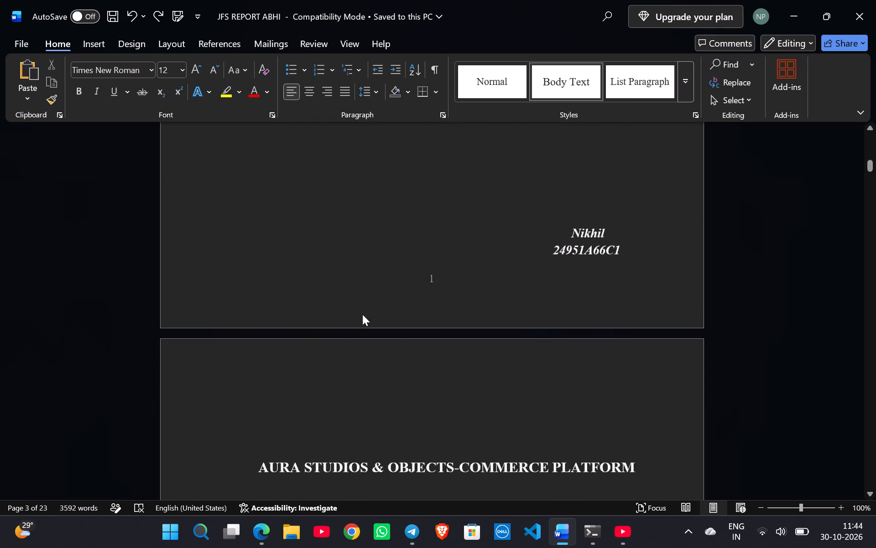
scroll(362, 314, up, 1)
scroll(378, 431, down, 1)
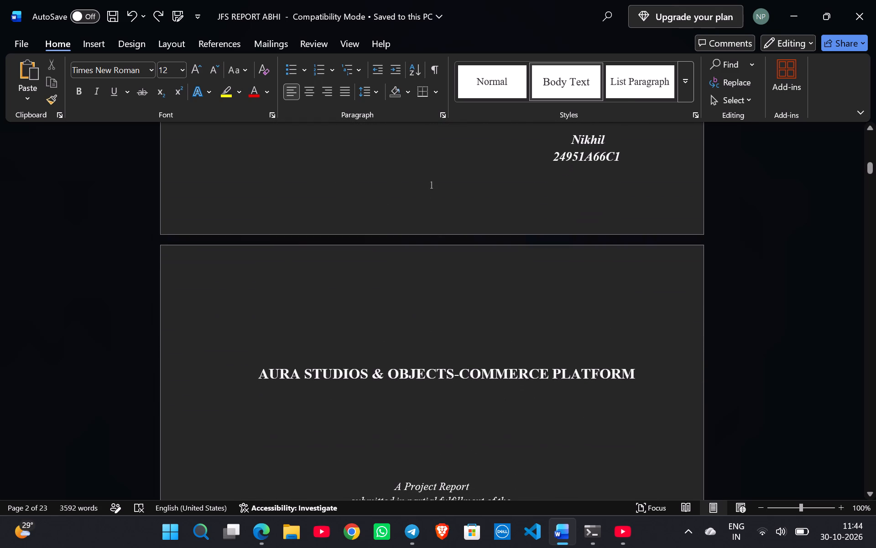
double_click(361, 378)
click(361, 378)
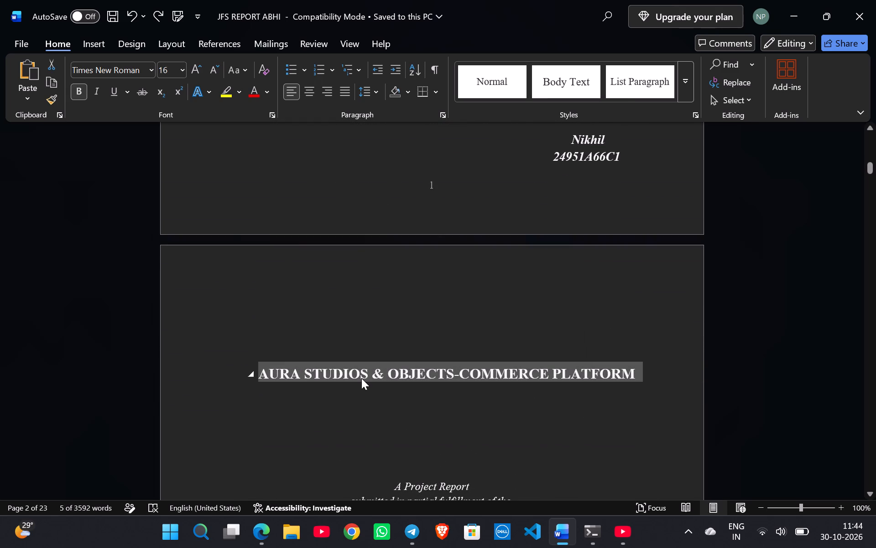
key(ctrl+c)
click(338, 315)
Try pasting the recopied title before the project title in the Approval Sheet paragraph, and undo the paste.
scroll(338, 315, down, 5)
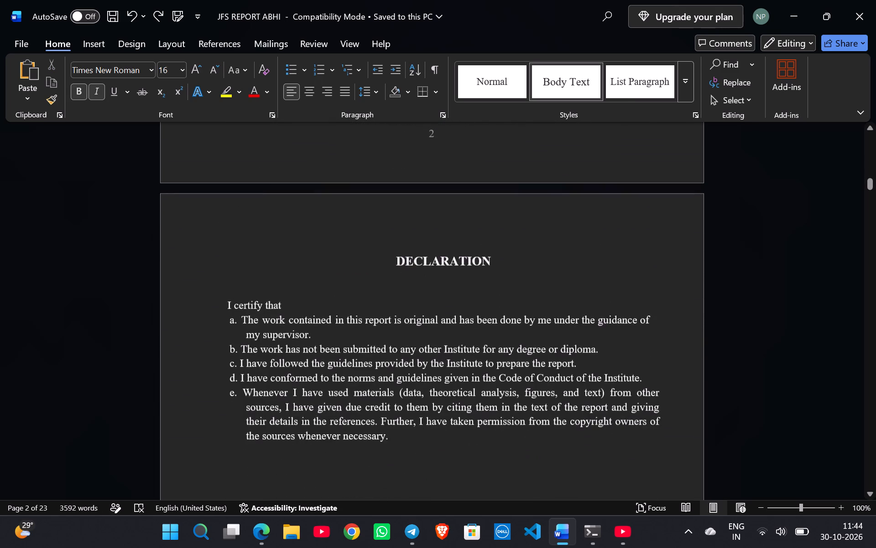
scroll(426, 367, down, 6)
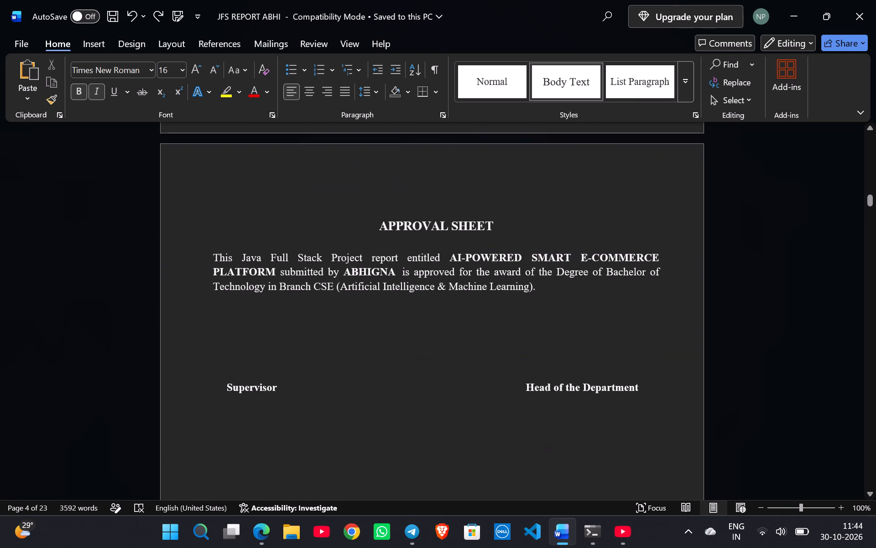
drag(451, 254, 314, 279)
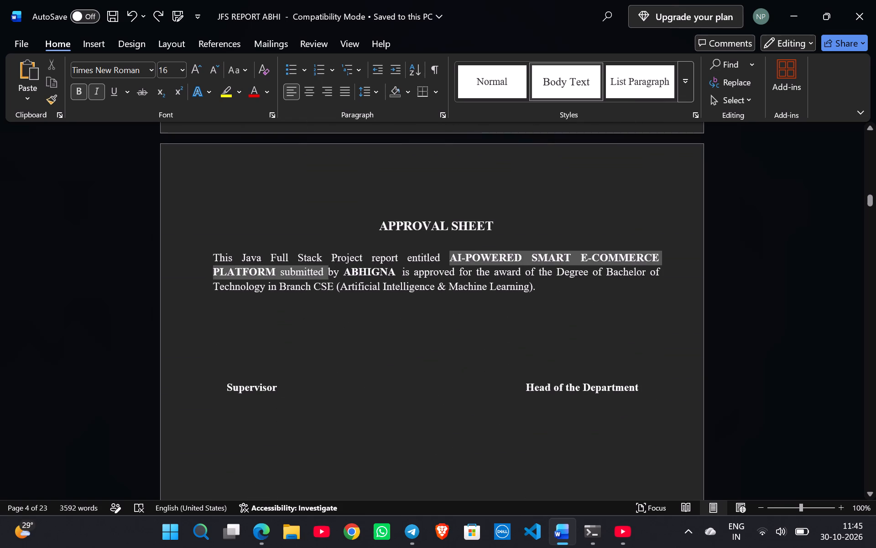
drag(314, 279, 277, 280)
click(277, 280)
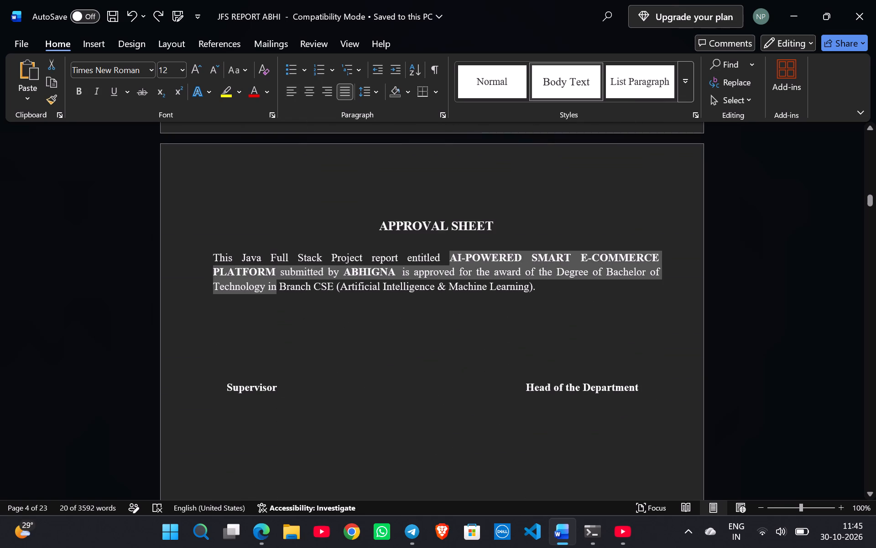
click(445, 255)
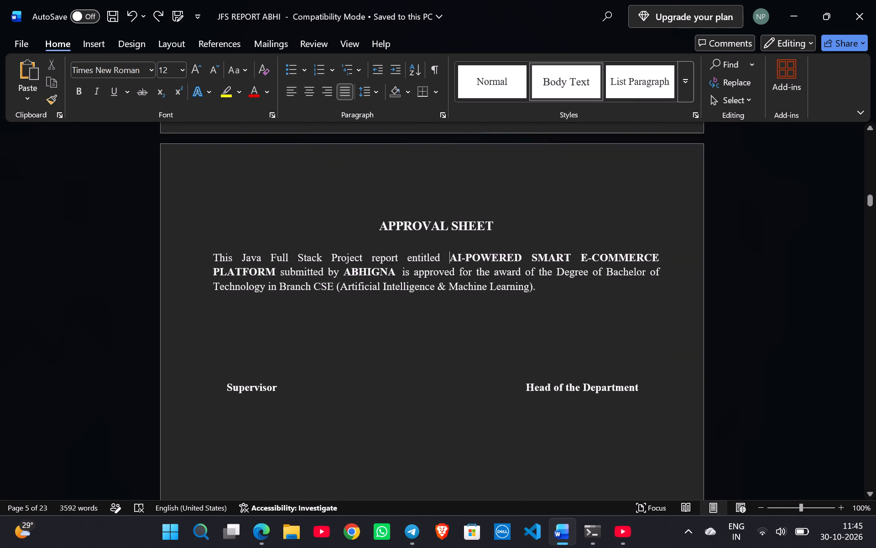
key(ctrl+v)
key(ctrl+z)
Replace the whole project title in the Approval Sheet paragraph with "AURA STUDIOS & OBJECTS ECOMMERCE".
drag(450, 258, 297, 274)
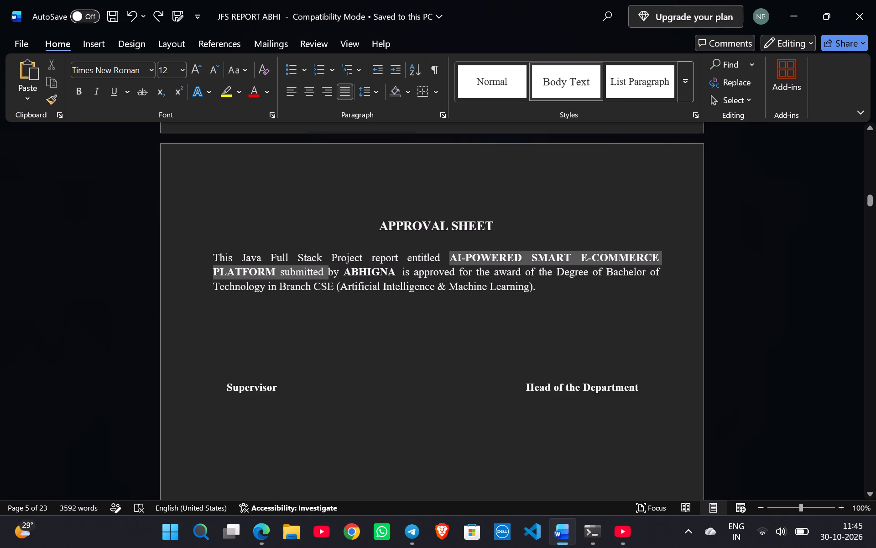
drag(297, 274, 276, 274)
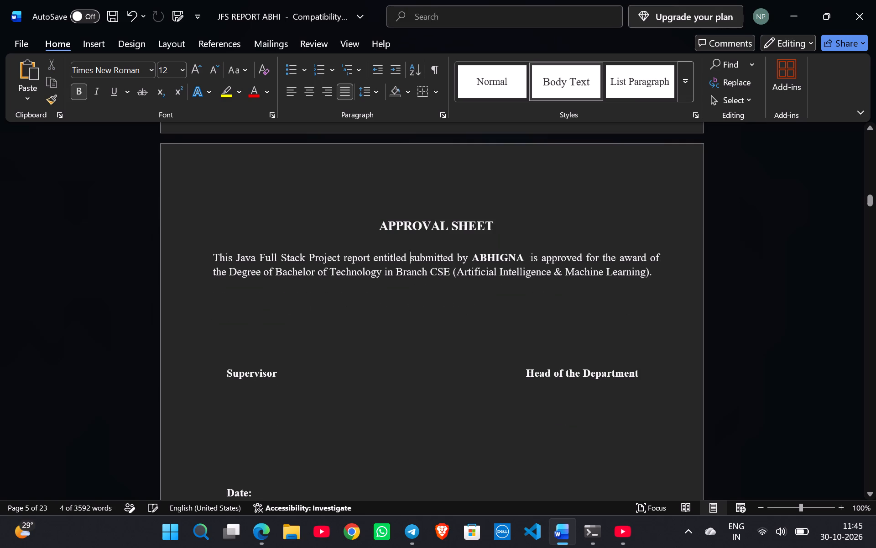
text(AURA)
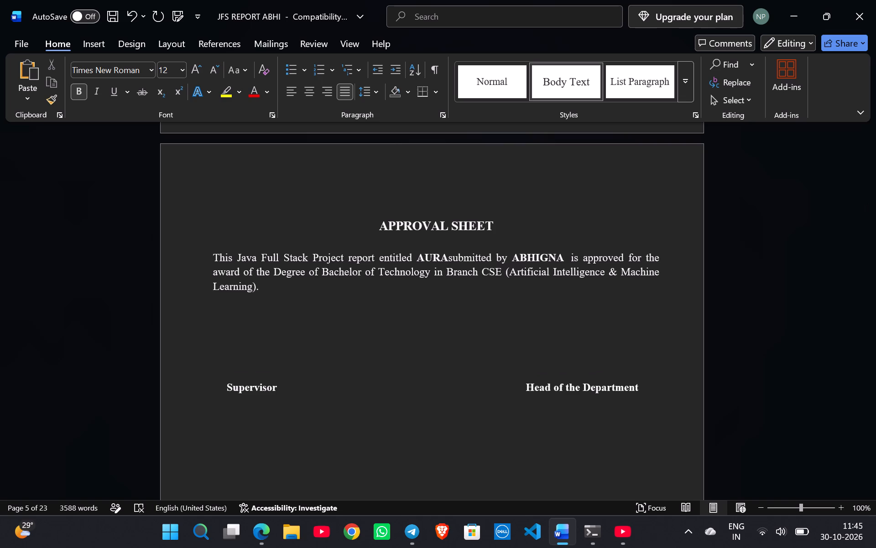
key(space)
text(STUDIOS)
key(space)
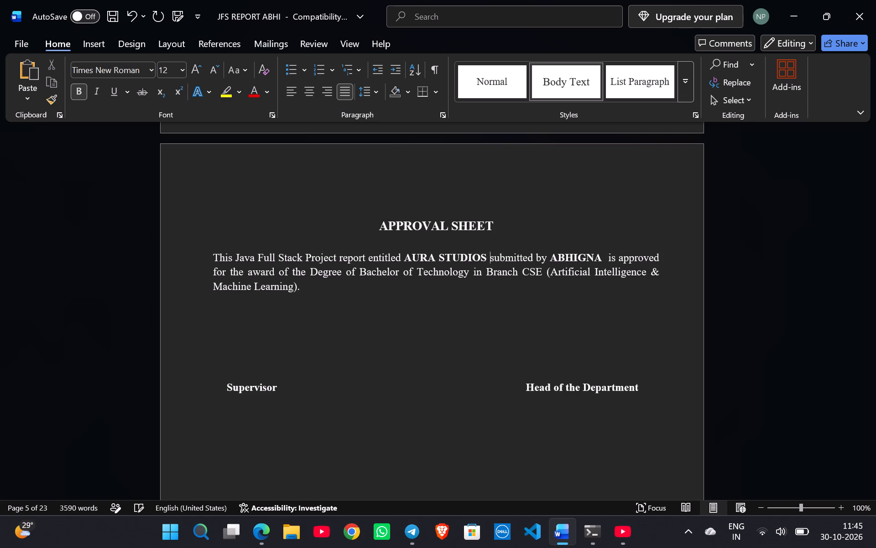
key(shift+ampersand)
key(space)
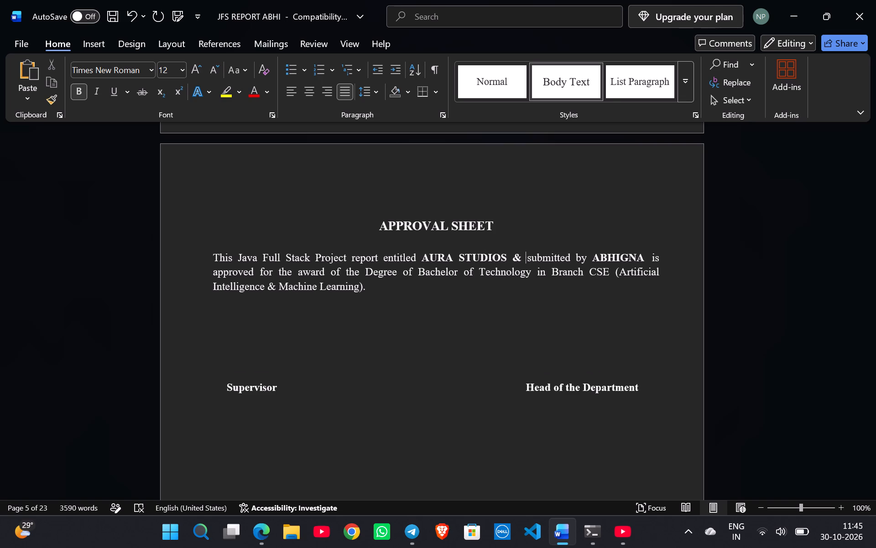
text(OBJECTS)
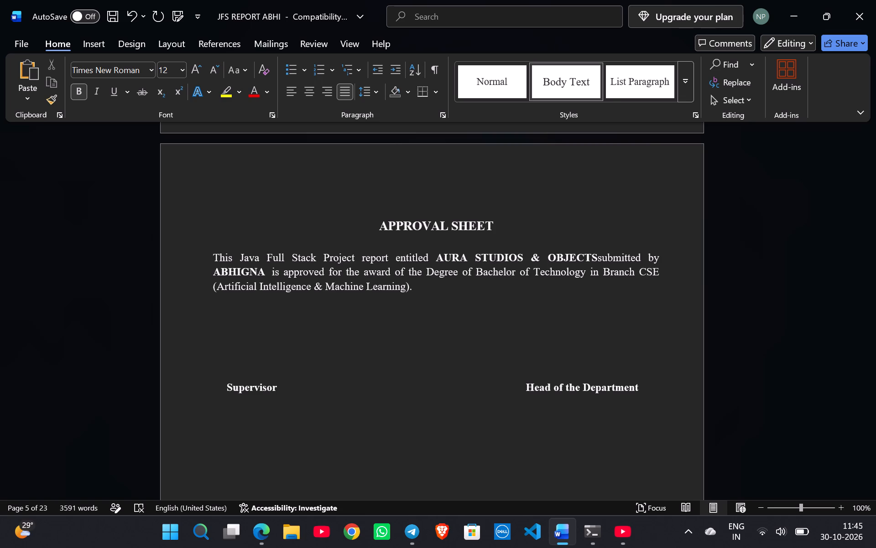
key(space)
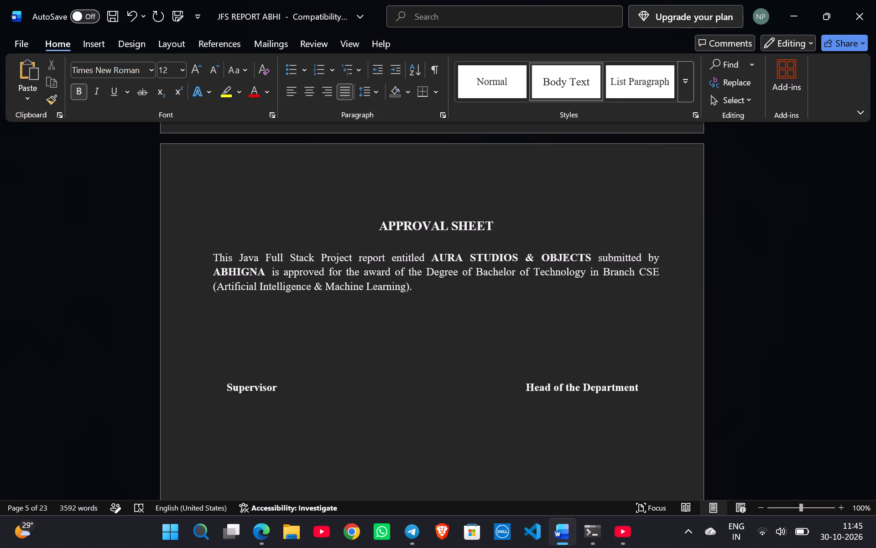
text(ECOMMERCE)
key(space)
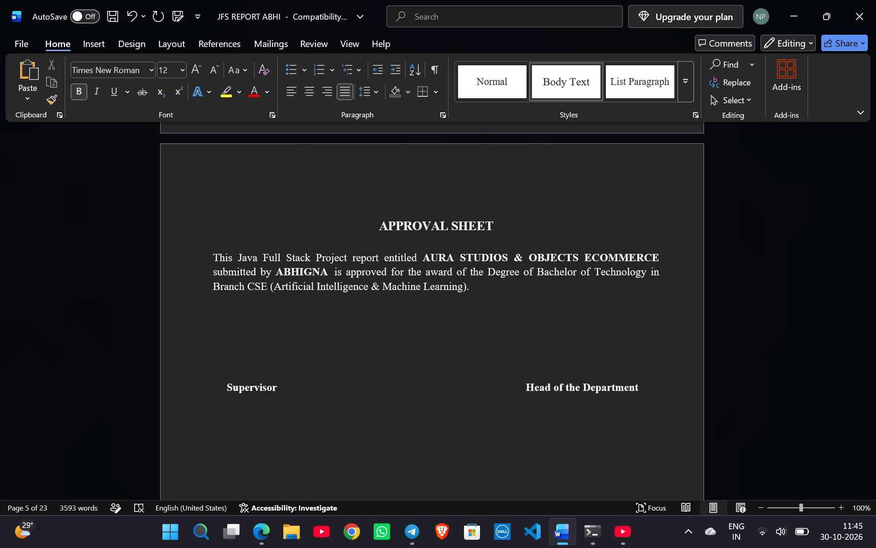
Add "PLATFORM" to the end of the project title in the Approval Sheet paragraph.
scroll(273, 226, up, 6)
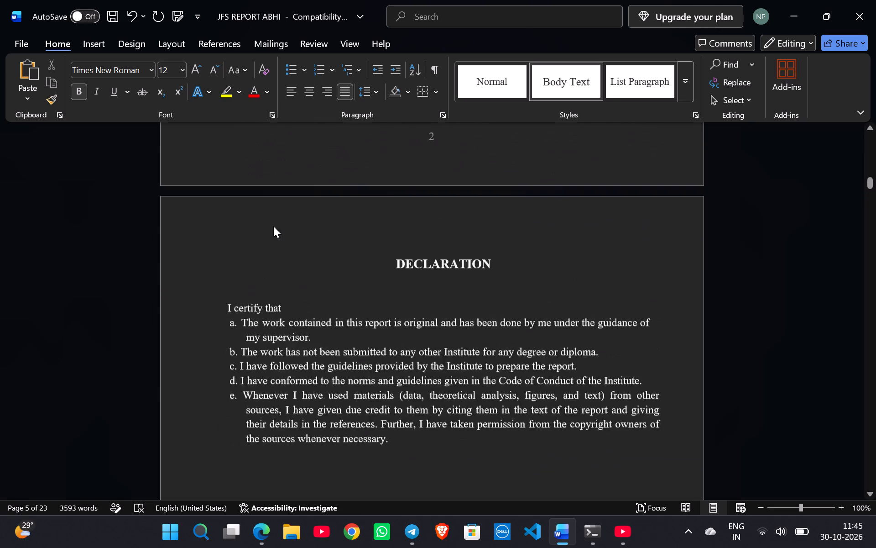
scroll(273, 226, up, 4)
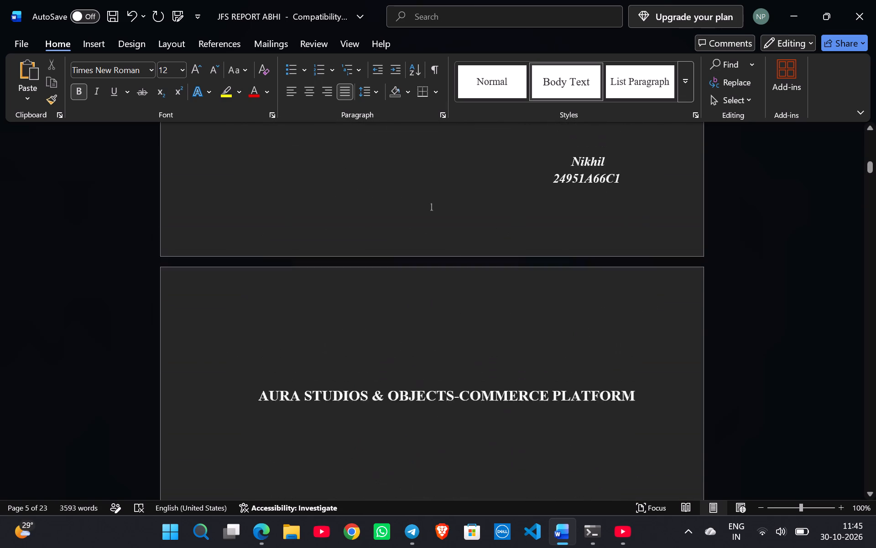
scroll(273, 226, up, 1)
scroll(273, 226, down, 9)
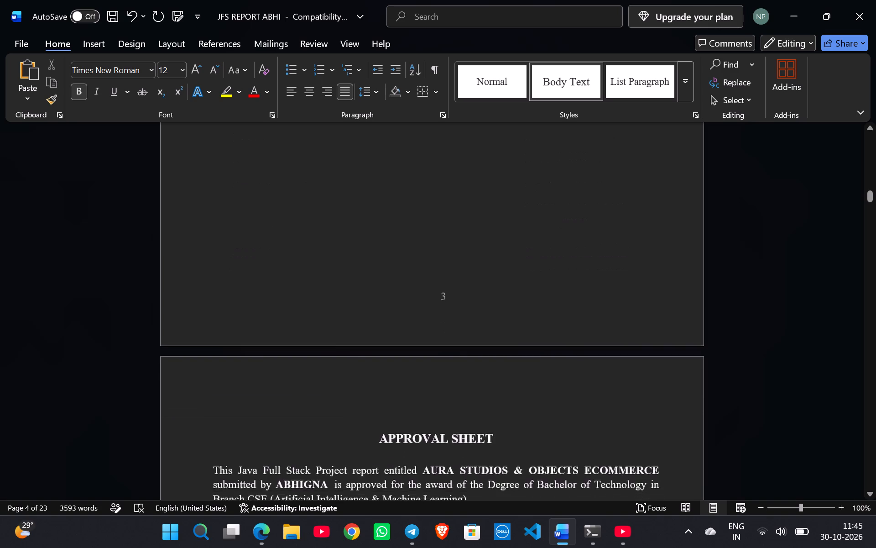
scroll(273, 226, down, 1)
text(PLATFOR,M)
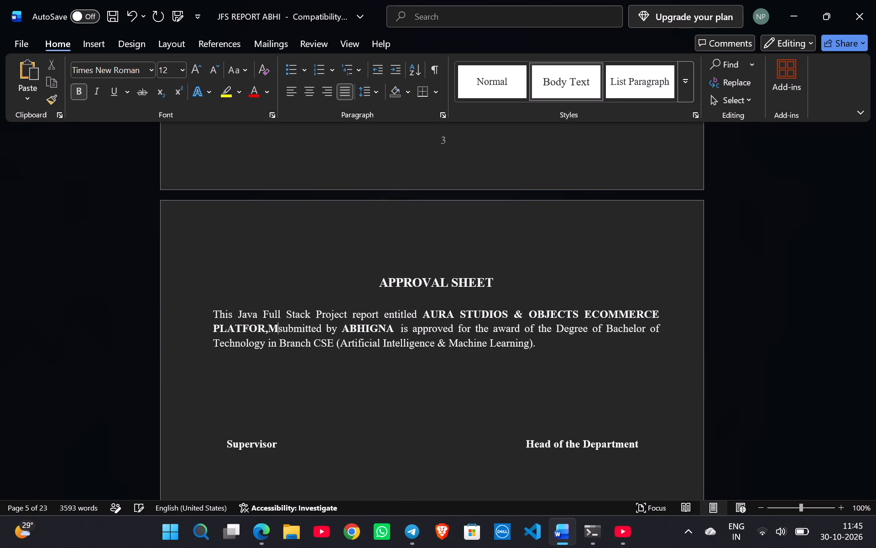
key(BackSpace)
key(BackSpace)
text(M)
key(space)
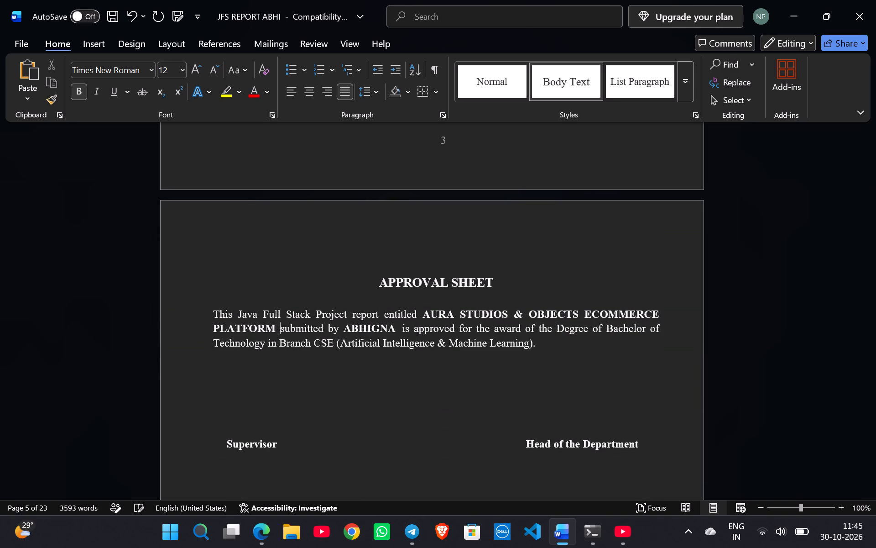
Replace the submitter's name in the Approval Sheet paragraph with "NIKHIL".
key(Right)
key(Right)
key(Right)
key(Right)
key(Right)
key(Right)
key(Right)
key(Right)
key(Right)
key(Right)
key(Right)
key(Right)
key(Right)
key(Right)
key(Right)
key(Right)
key(Right)
key(Right)
key(Right)
key(Right)
key(BackSpace)
key(BackSpace)
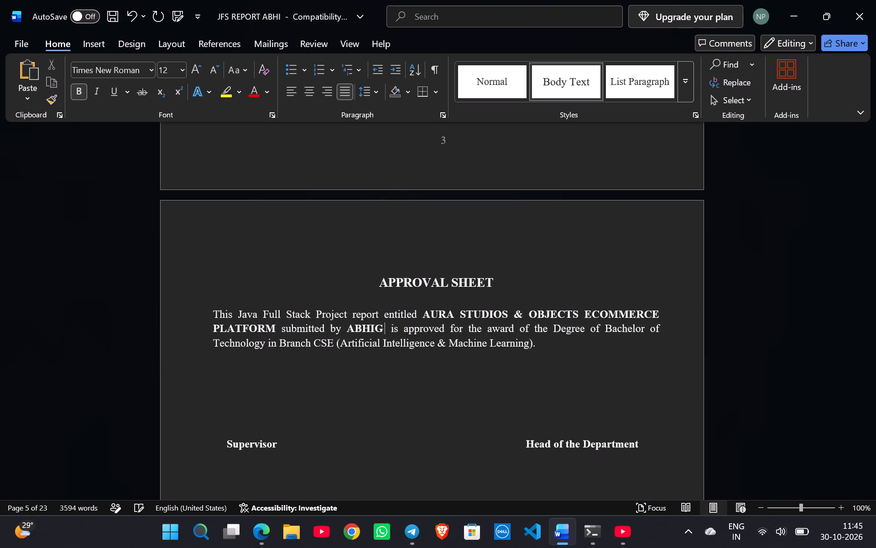
key(BackSpace)
key(BackSpace)
key(BackSpace)
key(BackSpace)
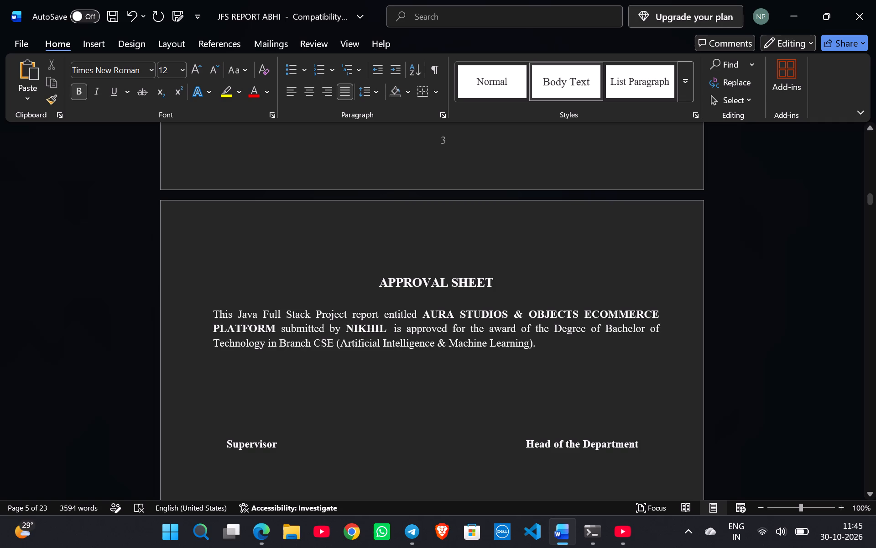
Review the rest of the report from the Abstract through the chapter 4 figures for content that still shows the old project.
scroll(397, 400, down, 1)
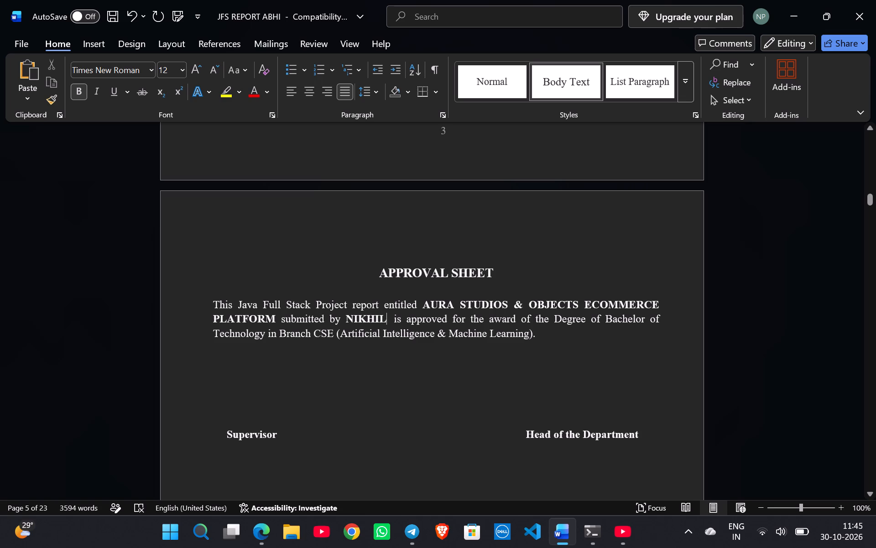
scroll(409, 395, down, 5)
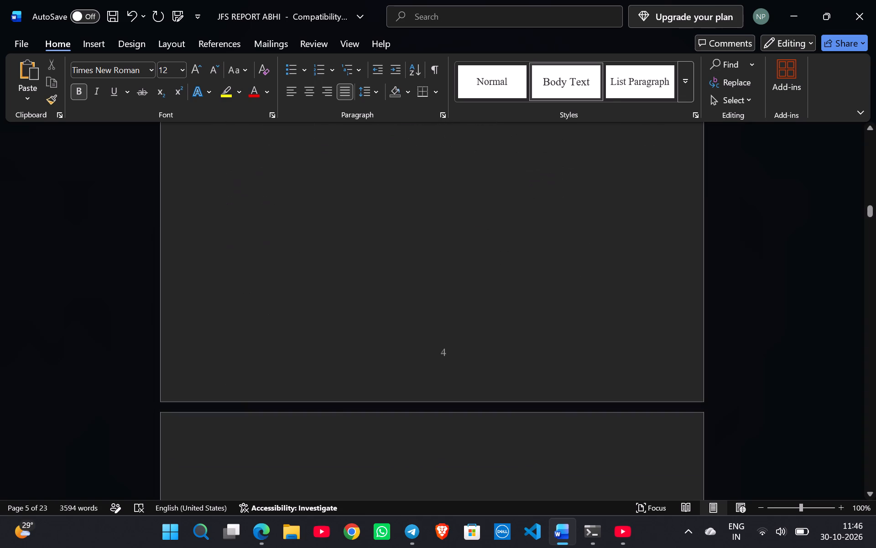
scroll(409, 395, down, 2)
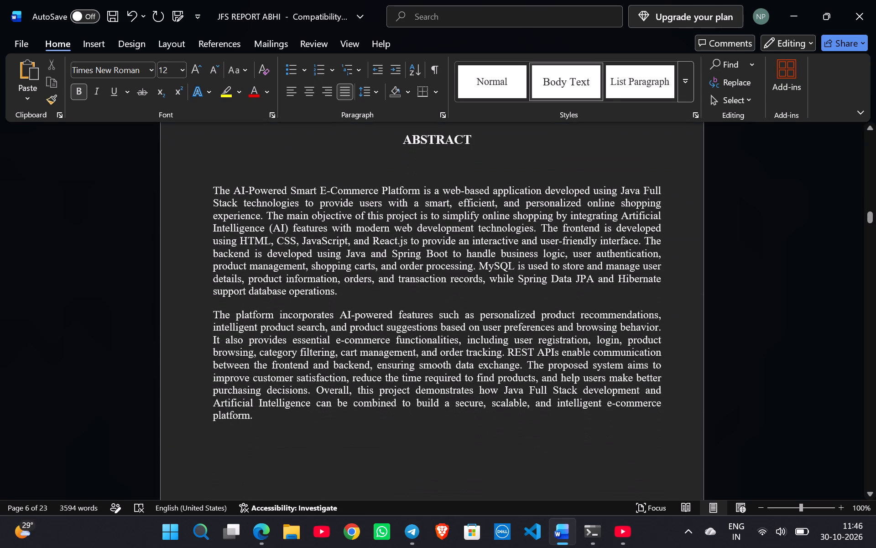
scroll(409, 395, down, 9)
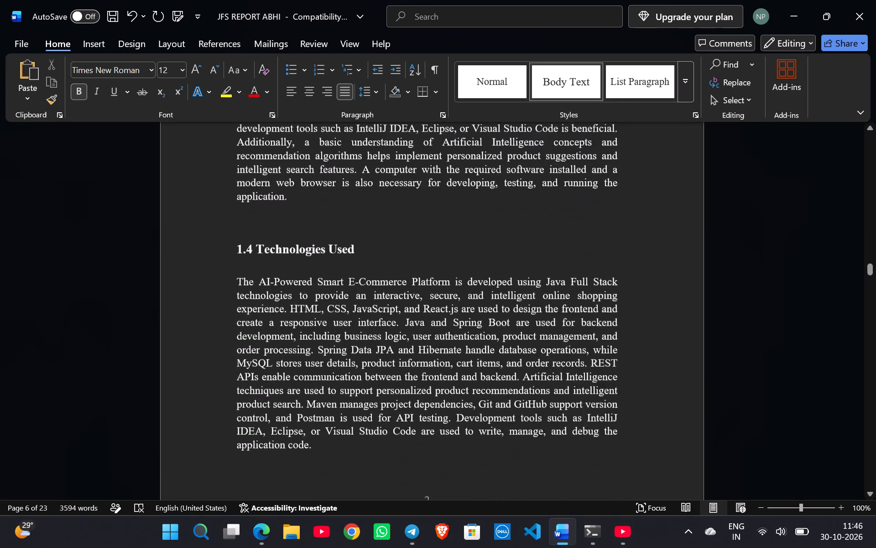
scroll(409, 395, down, 3)
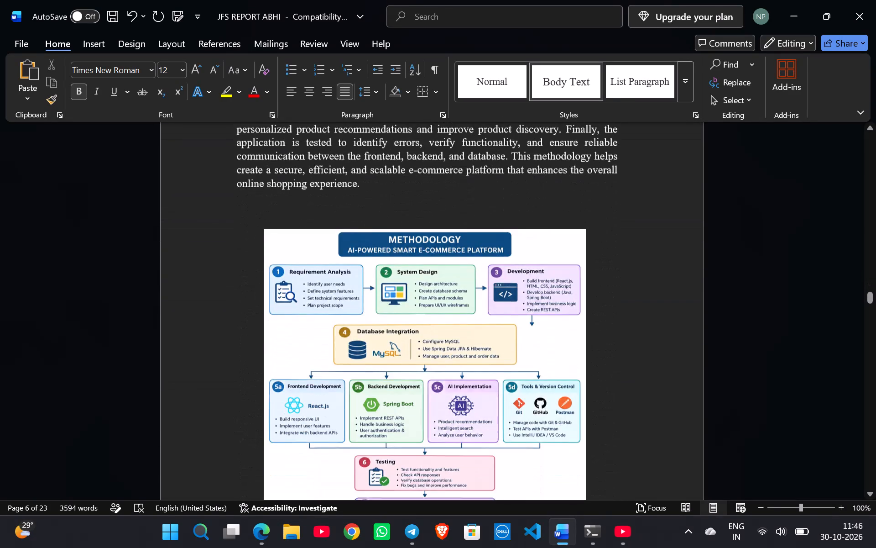
scroll(409, 395, right, 2)
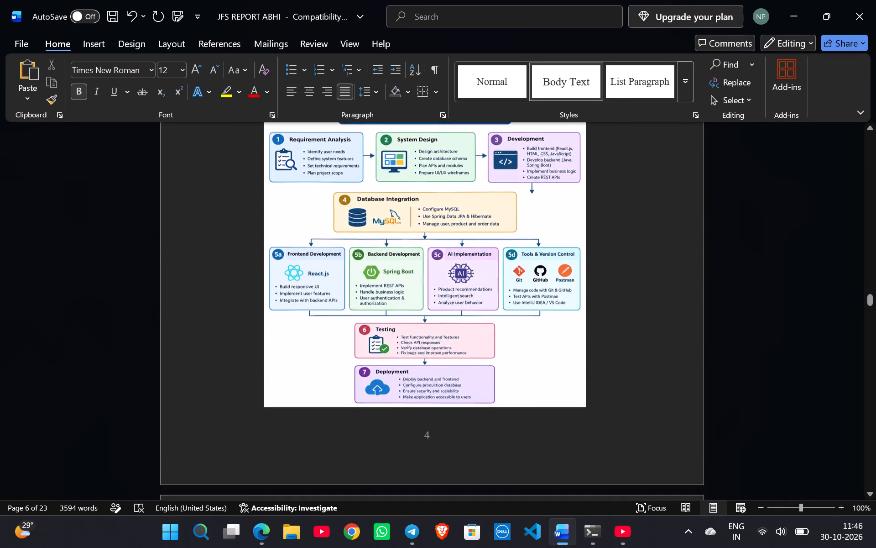
scroll(409, 395, down, 6)
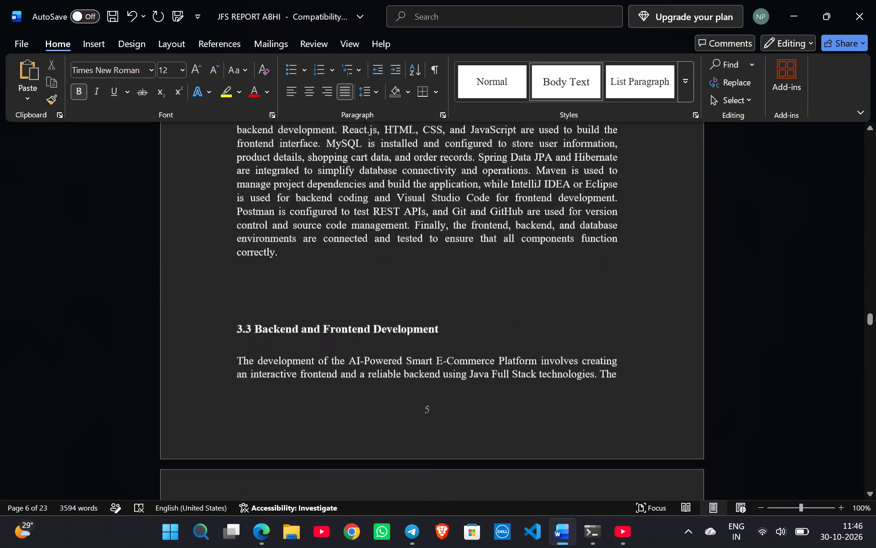
scroll(409, 395, down, 8)
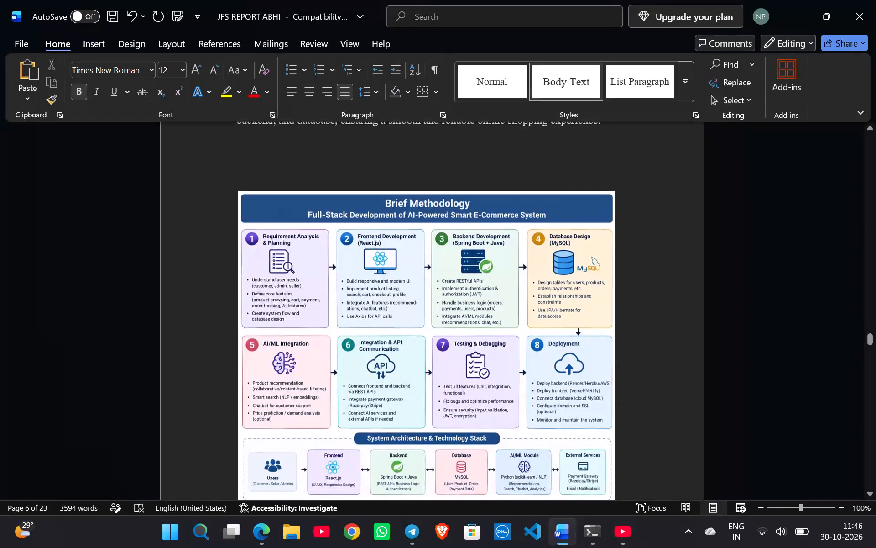
scroll(409, 395, down, 6)
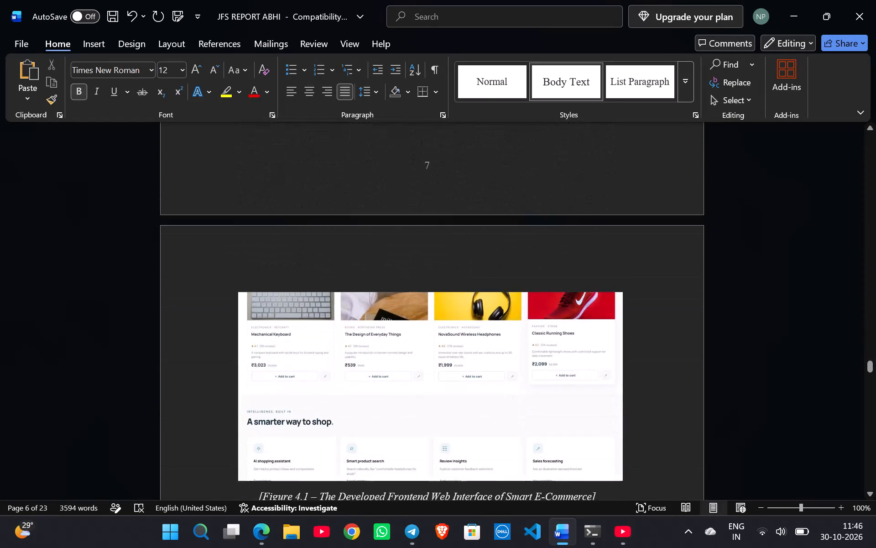
scroll(409, 395, down, 1)
scroll(345, 372, down, 1)
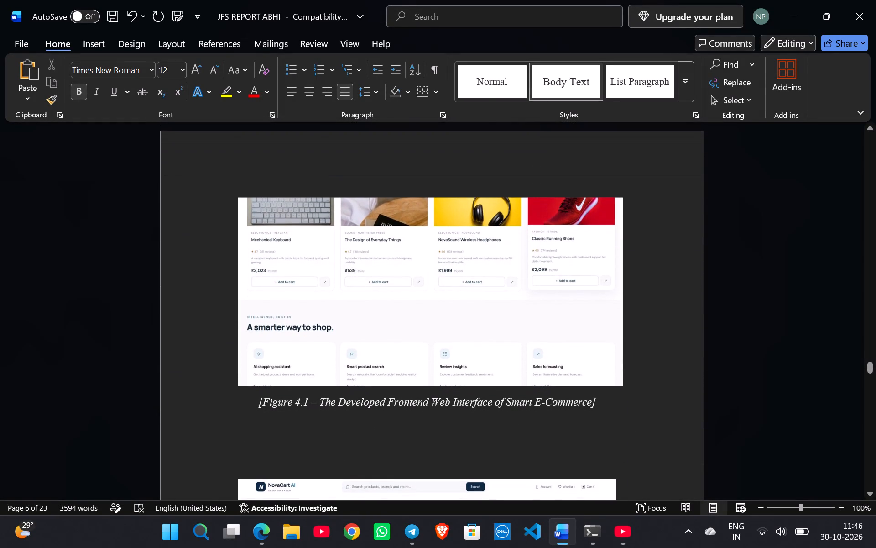
scroll(361, 314, down, 2)
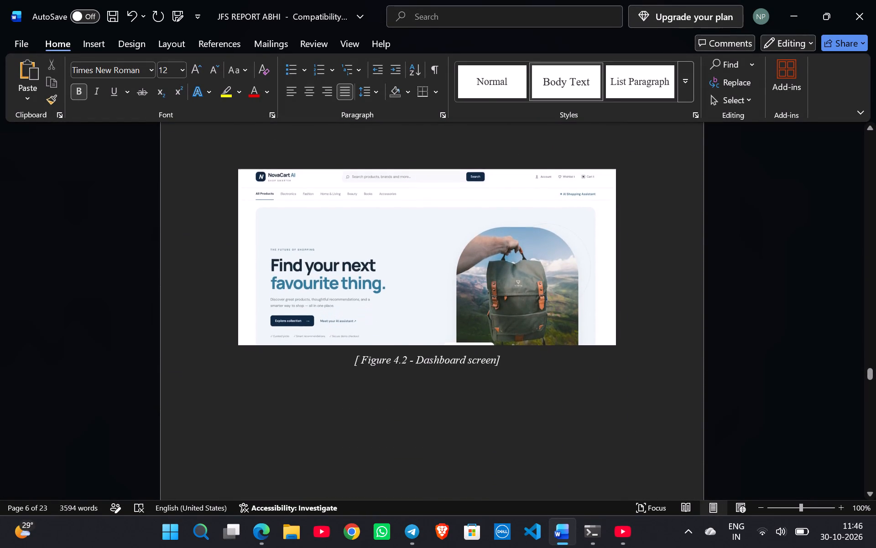
scroll(361, 314, down, 2)
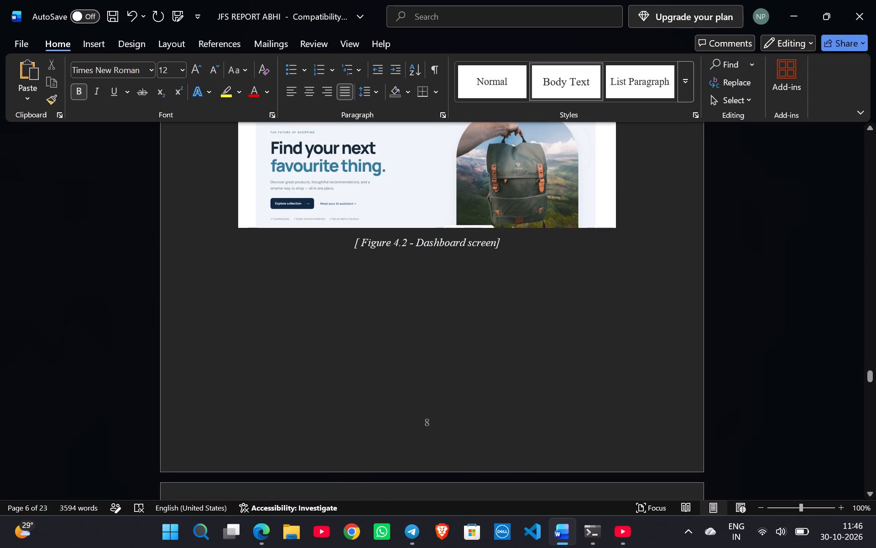
scroll(361, 314, down, 4)
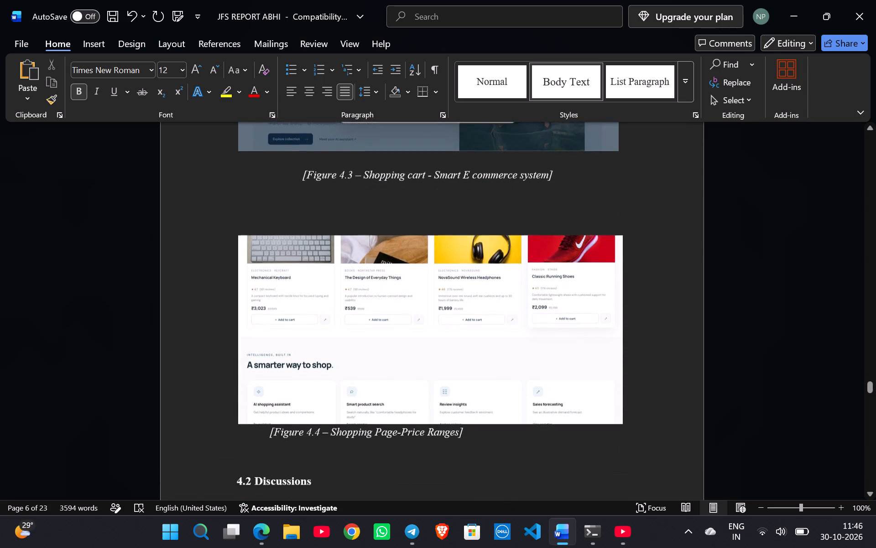
scroll(361, 314, up, 7)
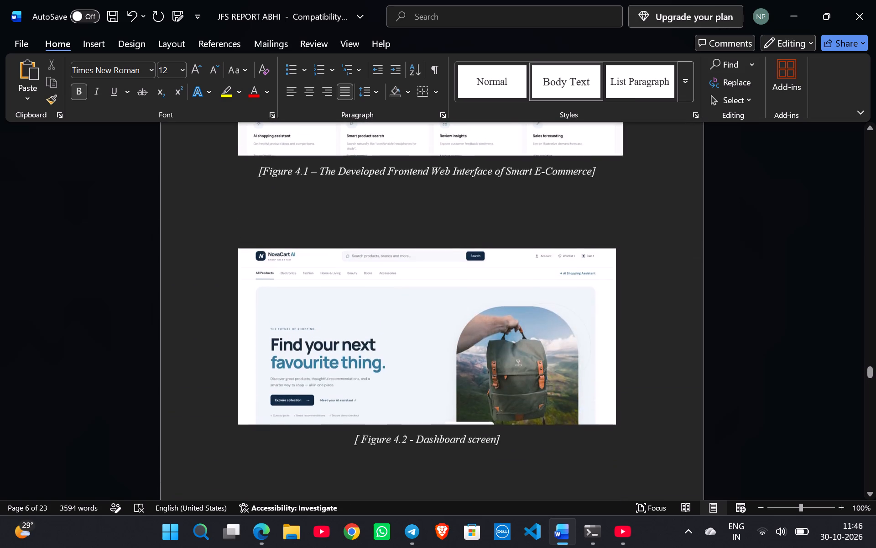
scroll(361, 314, up, 4)
scroll(361, 314, down, 1)
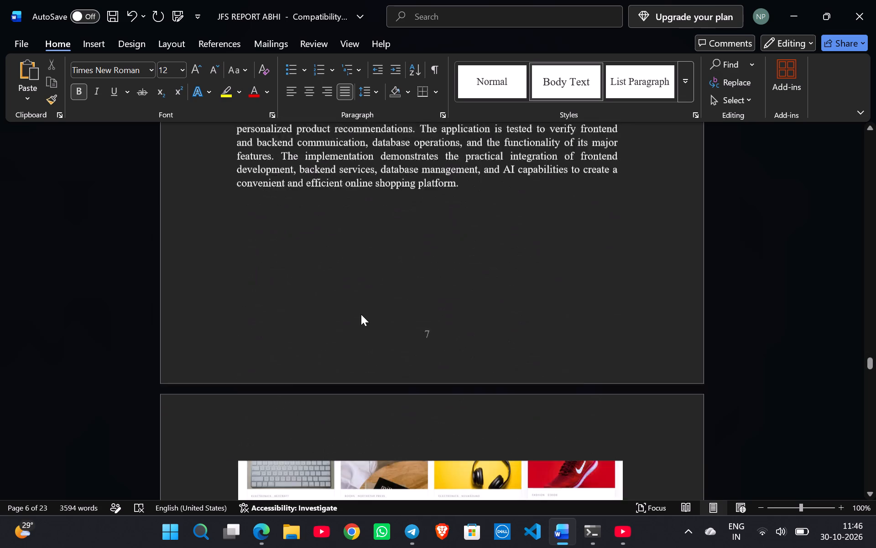
scroll(361, 314, down, 1)
Switch to the AURA storefront in Edge and capture a screenshot of the home page's "Aesthetic Precision for Discerning Minds" hero section.
key(alt+Tab)
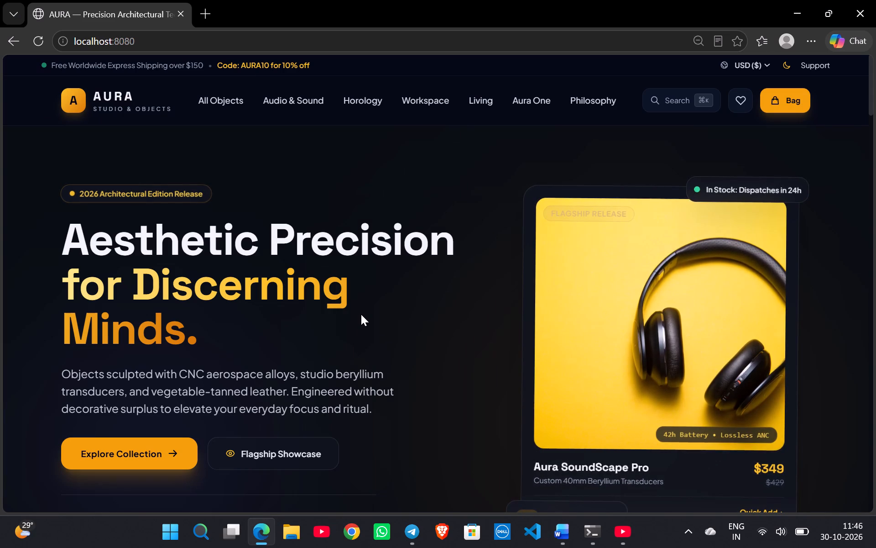
key(Print)
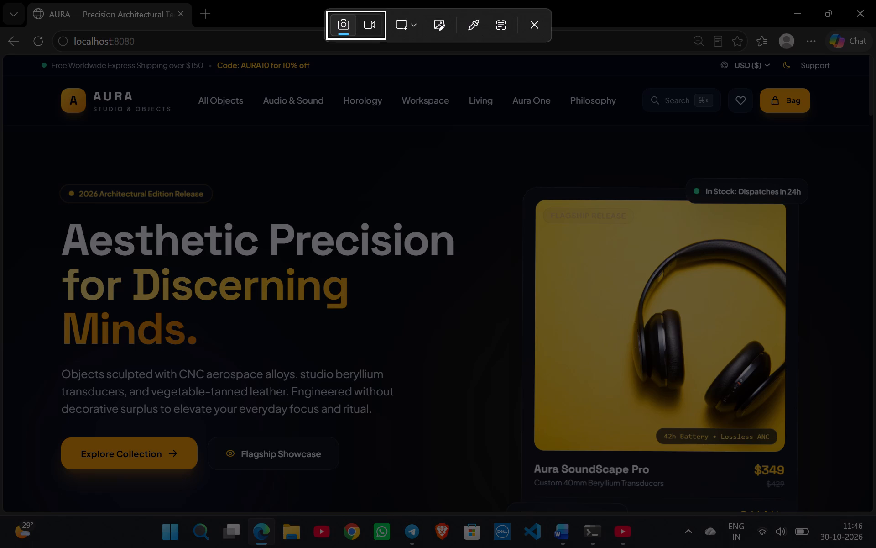
drag(49, 180, 834, 498)
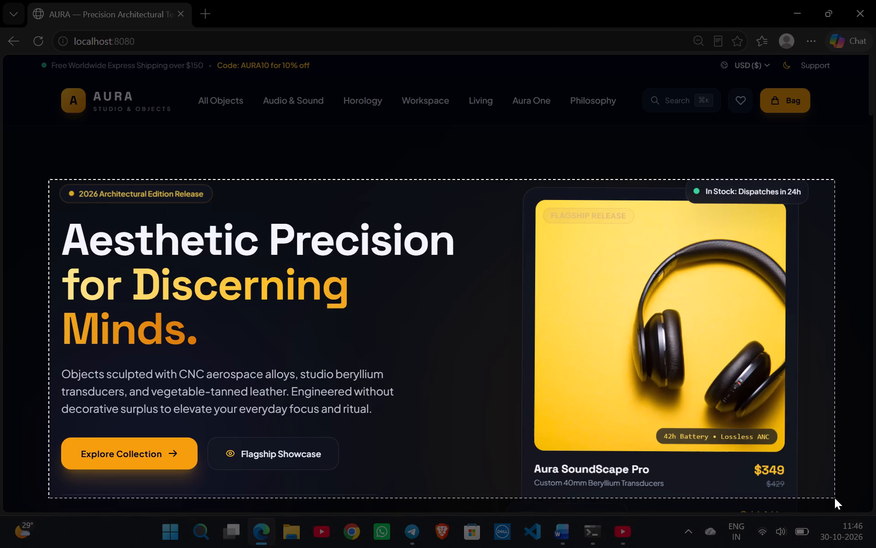
drag(834, 498, 824, 501)
Back in the Word report, replace the Figure 4.1 picture with the captured storefront hero screenshot.
key(alt+Tab)
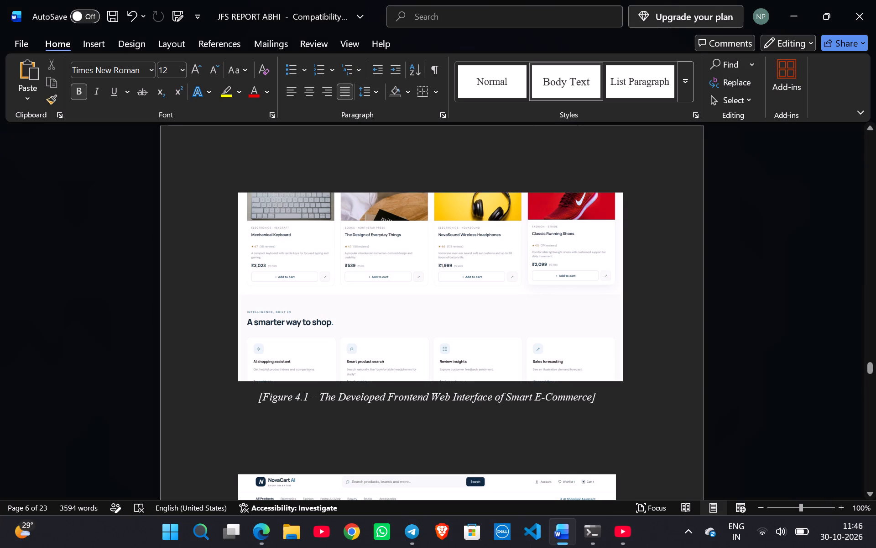
click(457, 325)
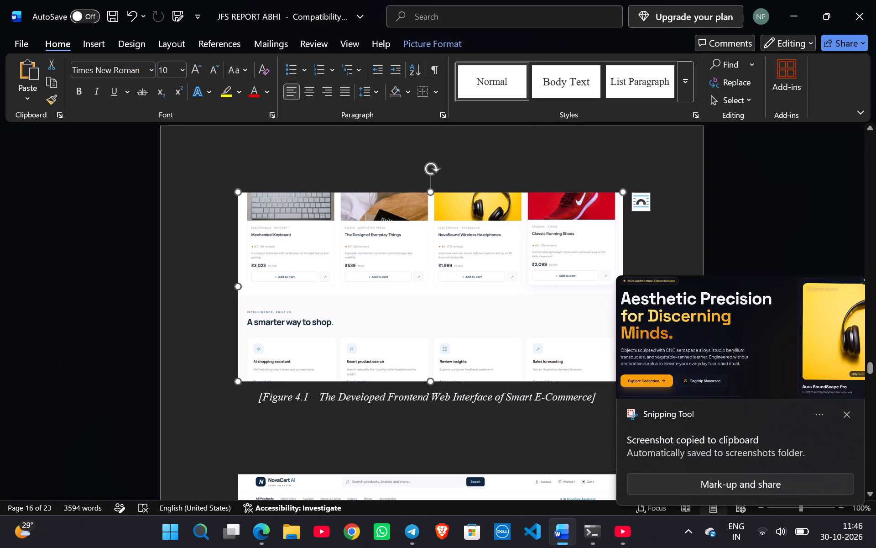
key(Delete)
key(ctrl+v)
Switch to the AURA storefront in Edge and capture a screenshot of the Minimalist Living product listing with its filters and three product cards.
scroll(397, 322, down, 1)
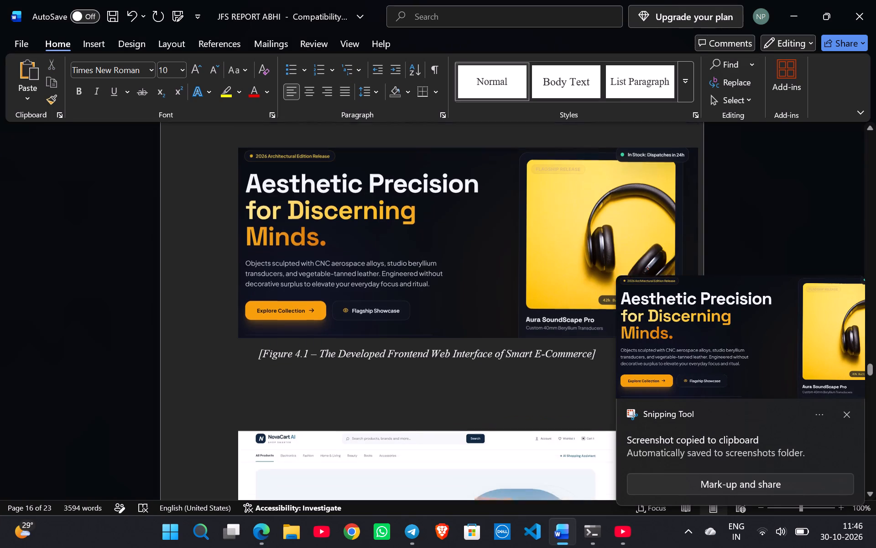
scroll(397, 322, down, 1)
scroll(401, 360, right, 1)
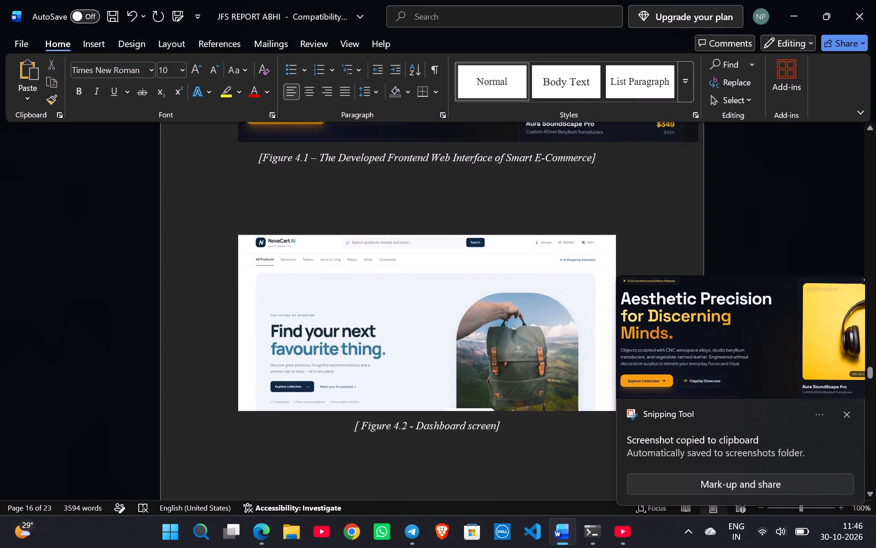
scroll(417, 341, up, 1)
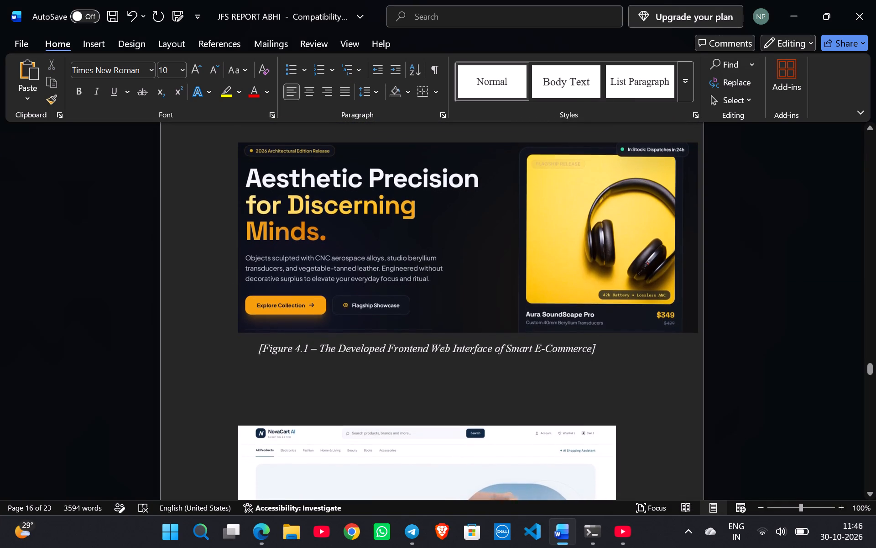
scroll(417, 341, up, 1)
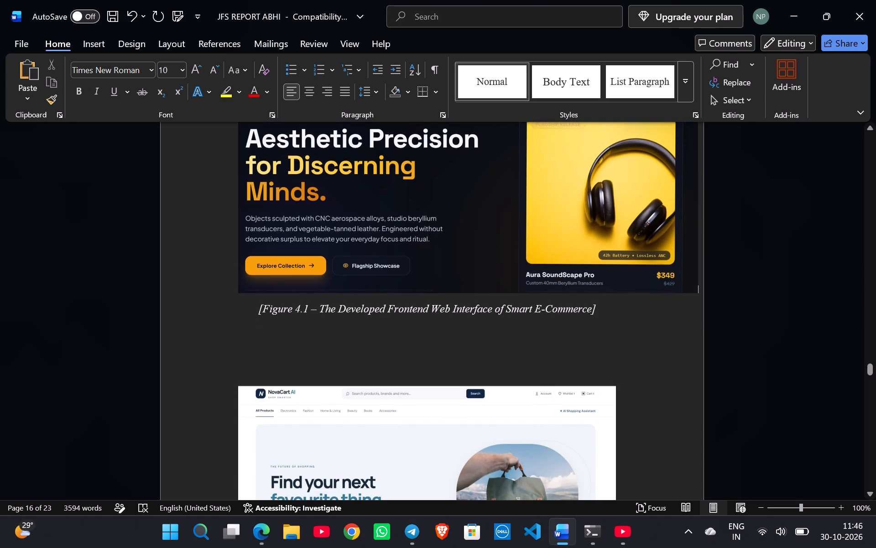
scroll(417, 341, down, 1)
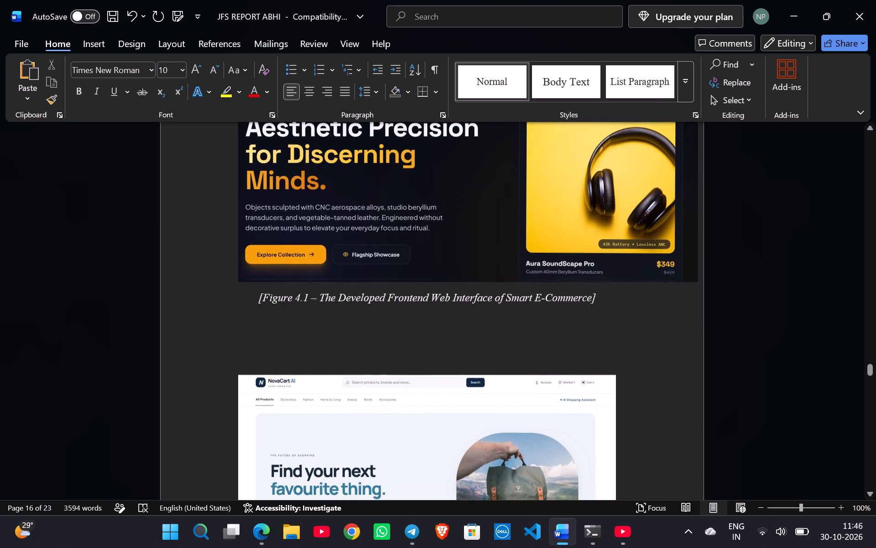
scroll(417, 341, down, 3)
key(alt+Tab)
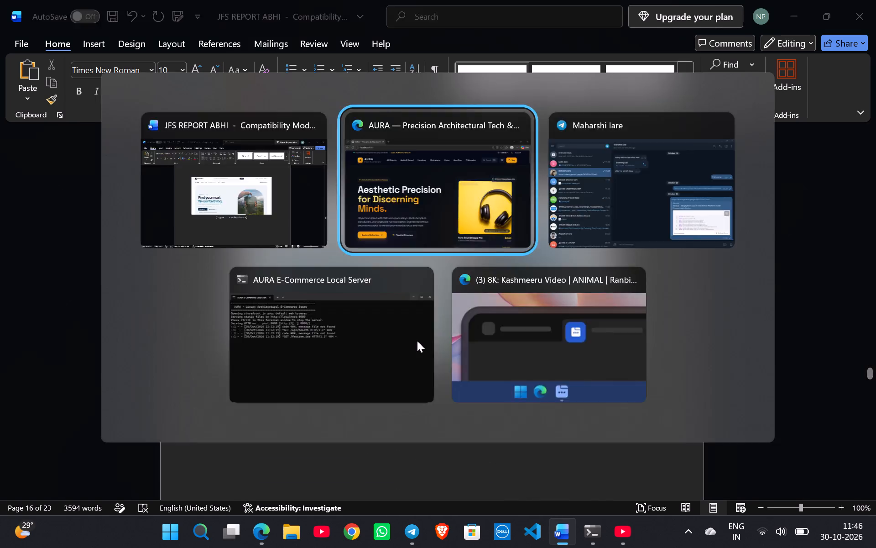
scroll(417, 341, down, 9)
scroll(417, 341, up, 1)
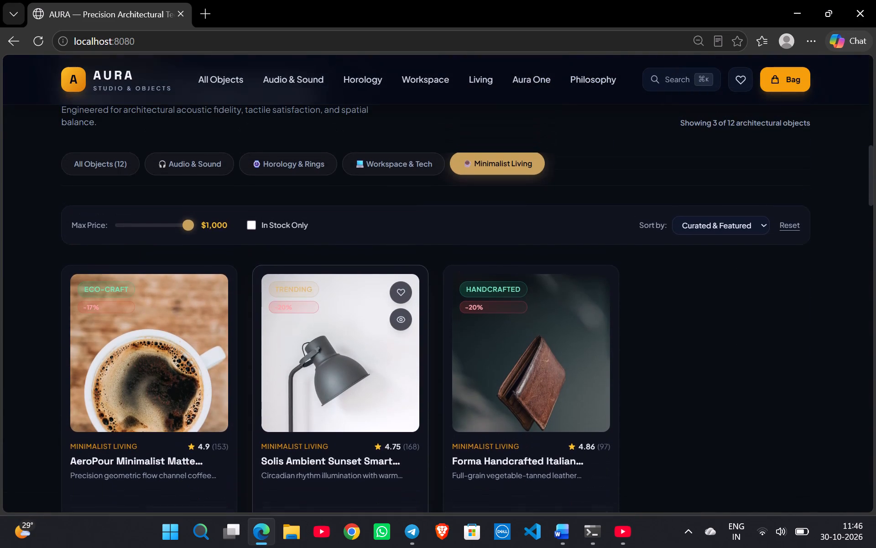
scroll(417, 341, up, 1)
key(Print)
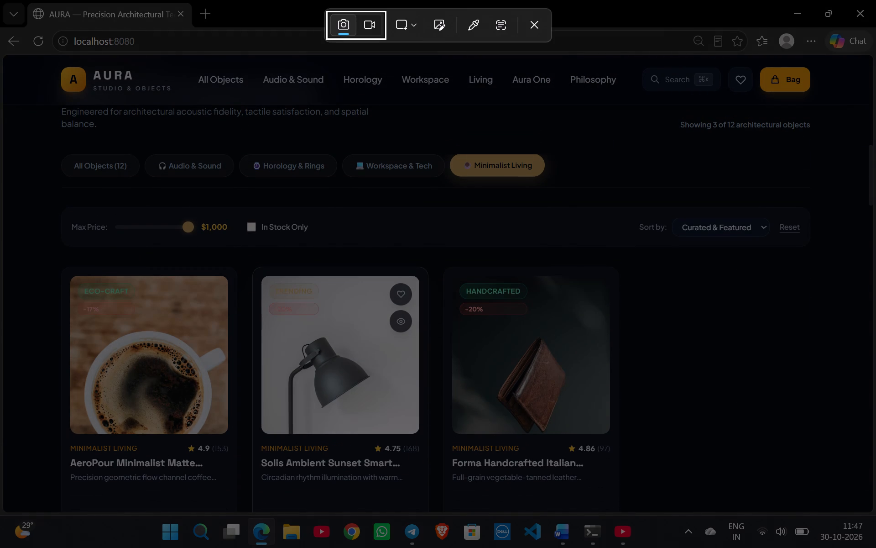
drag(57, 146, 861, 502)
Back in the Word report, replace the Figure 4.2 dashboard picture with the captured product listing screenshot.
key(alt+Tab)
click(521, 342)
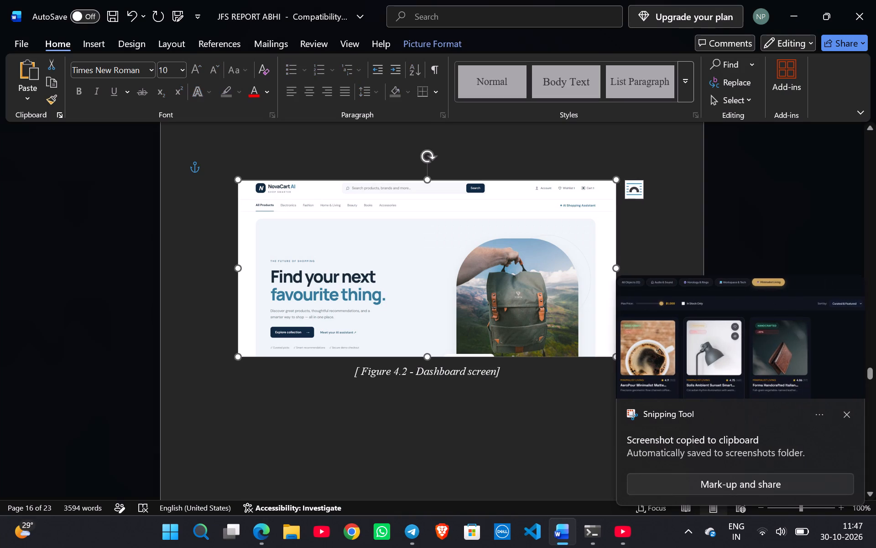
key(BackSpace)
key(ctrl+v)
scroll(521, 342, up, 1)
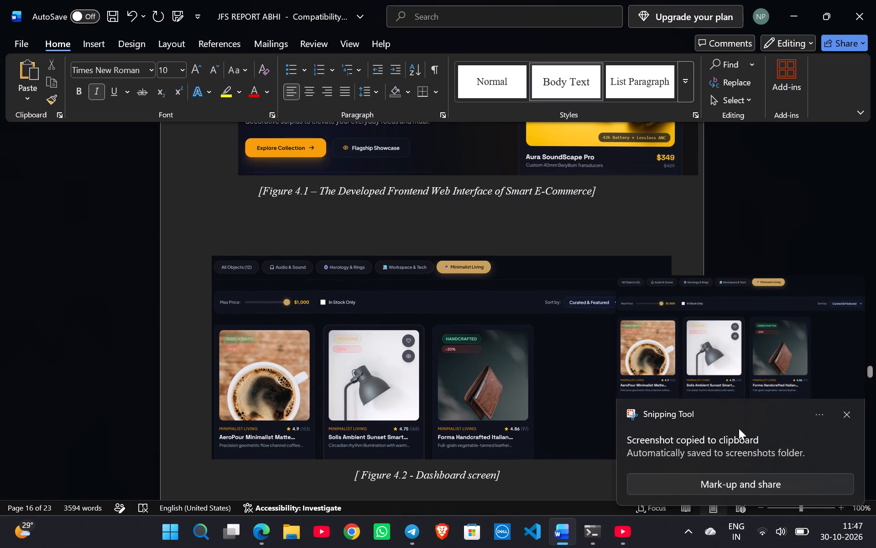
click(846, 413)
Switch to the AURA storefront and capture a screenshot of the Design Philosophy section, "Born from the Intersection of Architecture and Industrial Craft.".
scroll(474, 353, down, 1)
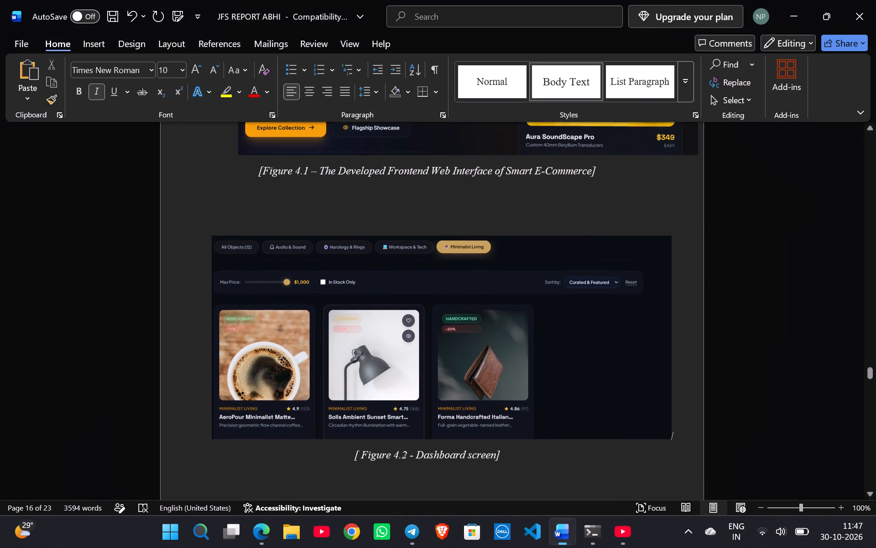
scroll(474, 353, down, 4)
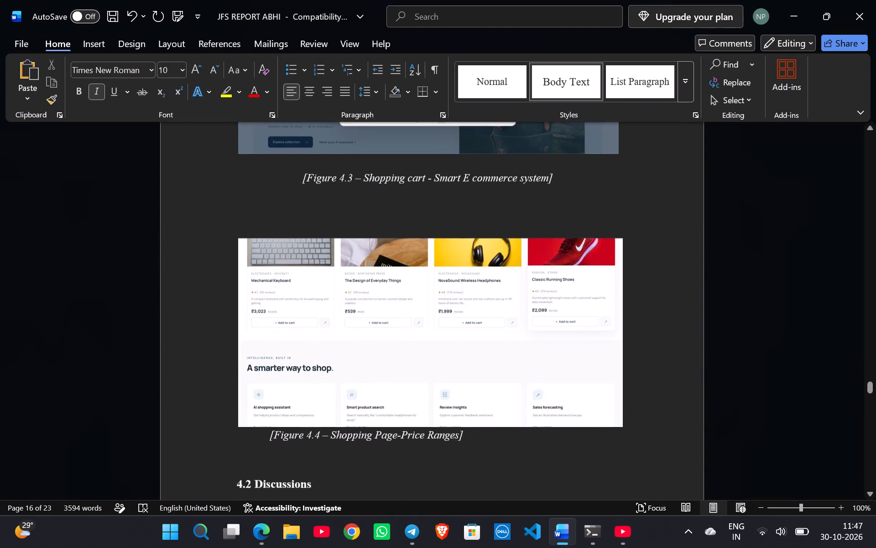
scroll(474, 353, down, 1)
key(alt+Tab)
scroll(474, 353, down, 9)
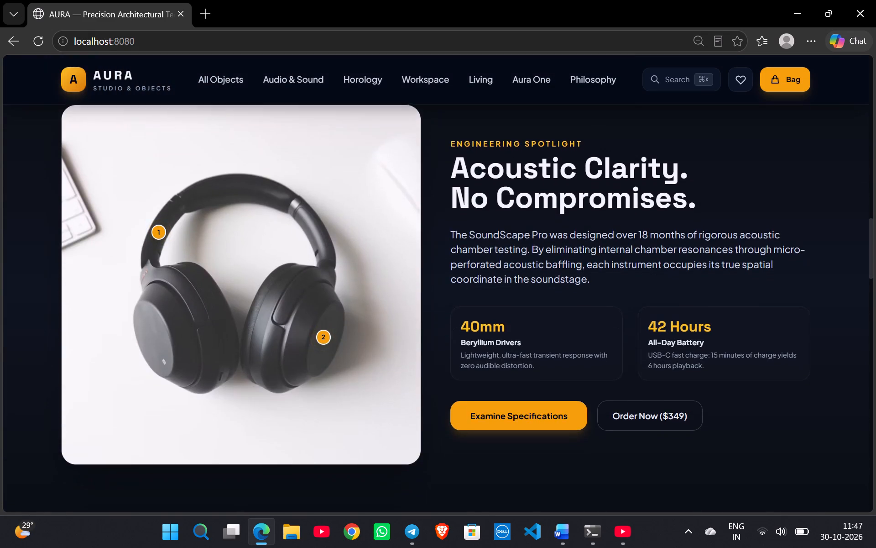
scroll(474, 353, down, 2)
scroll(474, 353, up, 3)
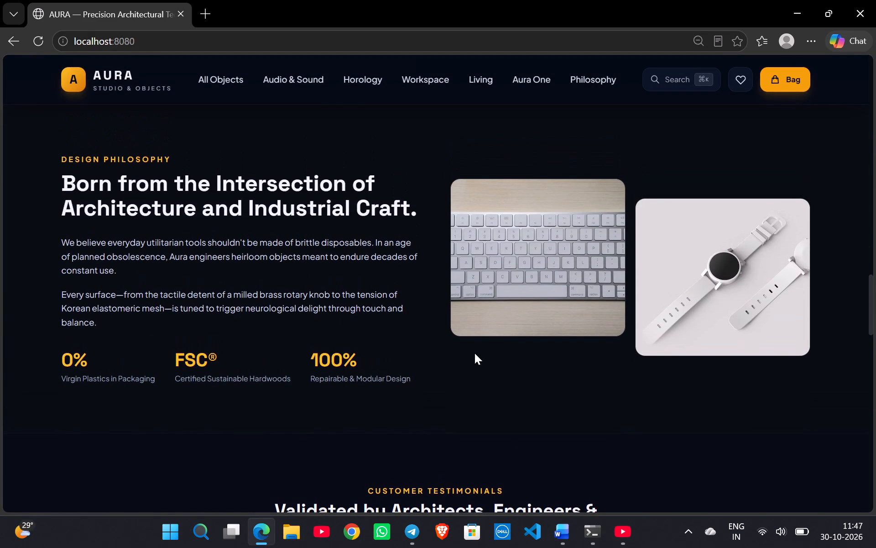
key(Print)
drag(45, 131, 836, 439)
Back in the Word report, replace the Figure 4.4 picture with the captured Design Philosophy screenshot.
key(alt+Tab)
click(454, 349)
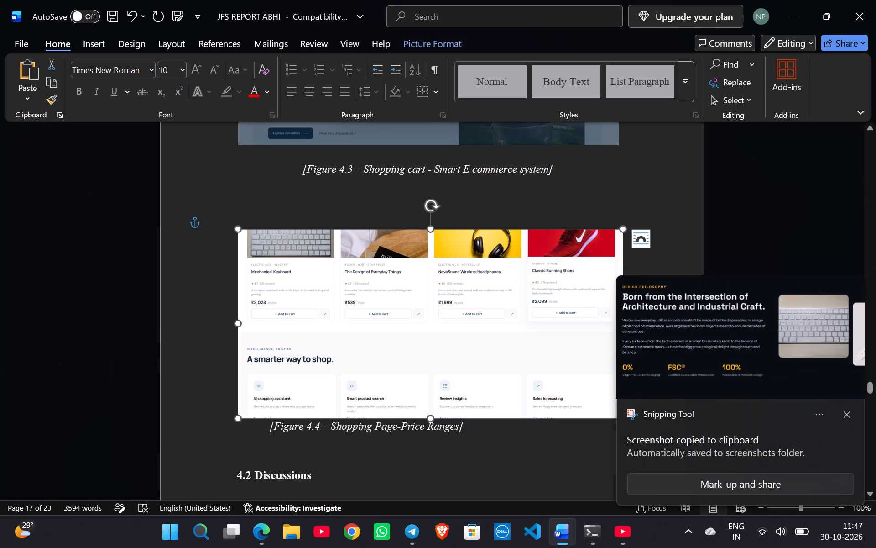
key(Delete)
key(ctrl+v)
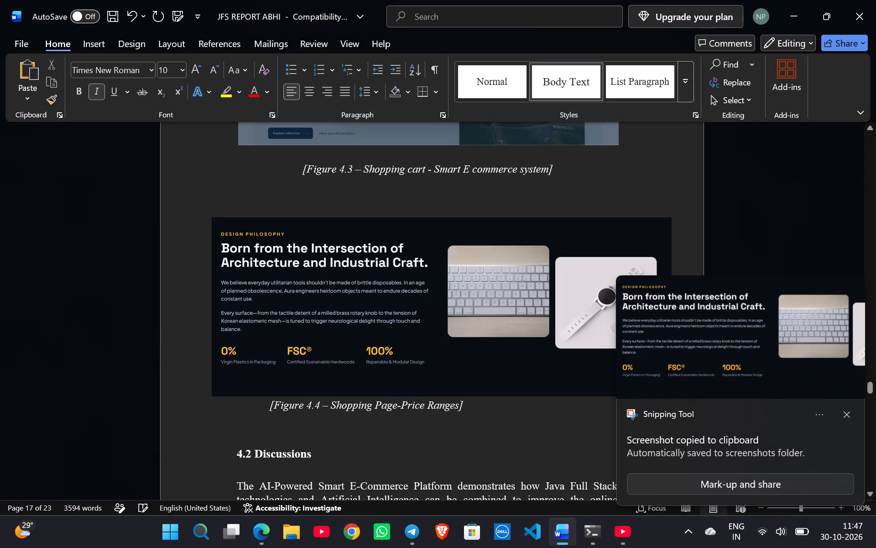
scroll(454, 349, down, 1)
click(519, 238)
scroll(527, 318, up, 1)
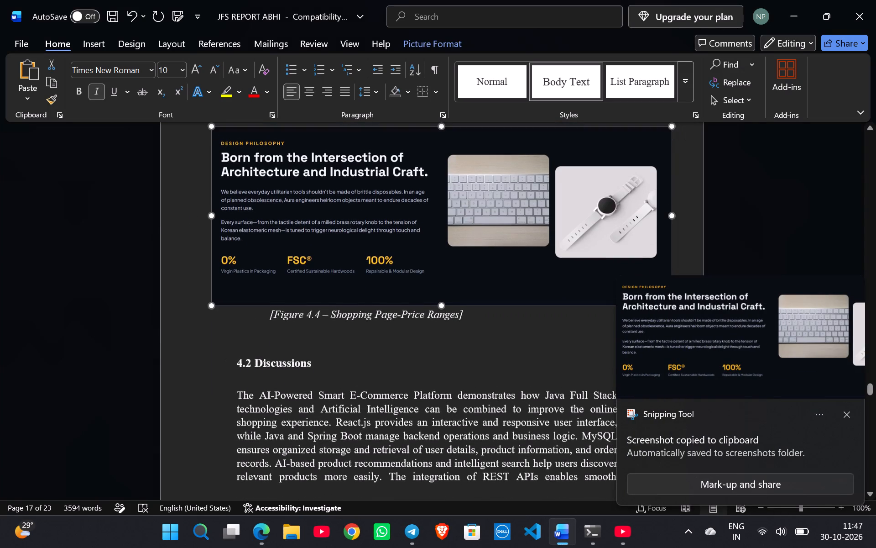
scroll(527, 318, up, 1)
key(Escape)
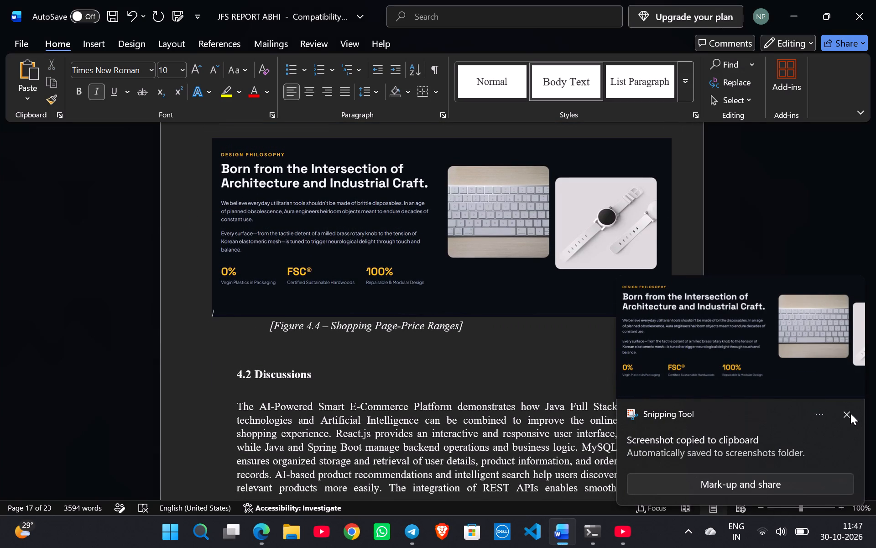
click(848, 414)
Enlarge the new Figure 4.4 picture slightly, extending it closer to the page's right edge while keeping its proportions.
click(632, 255)
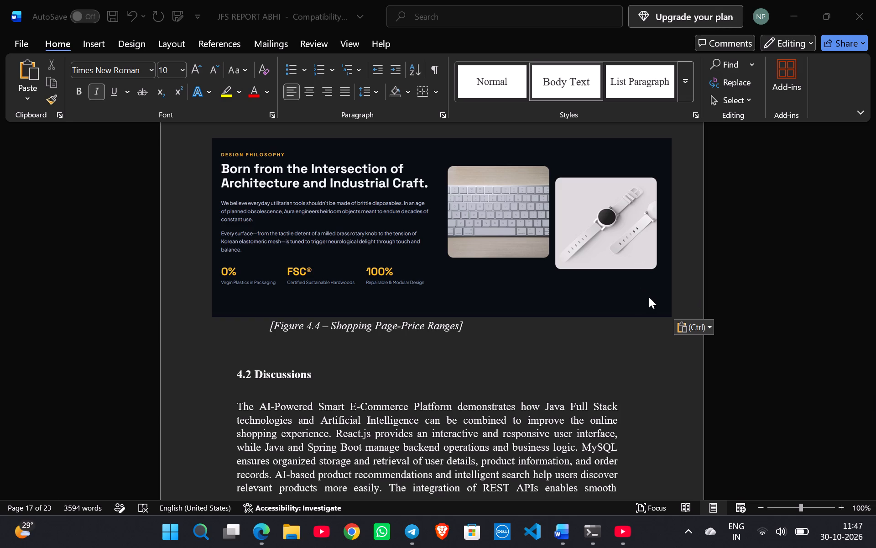
click(649, 298)
key(Escape)
click(602, 285)
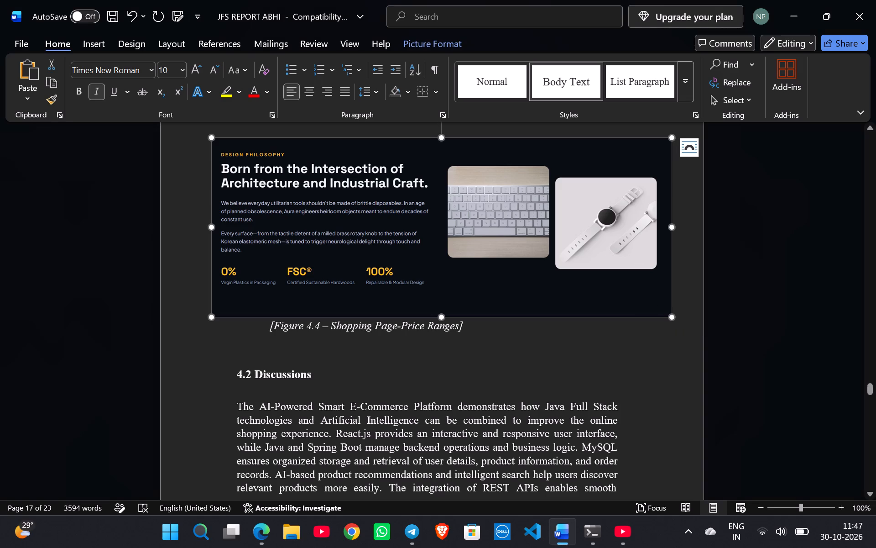
drag(671, 317, 674, 326)
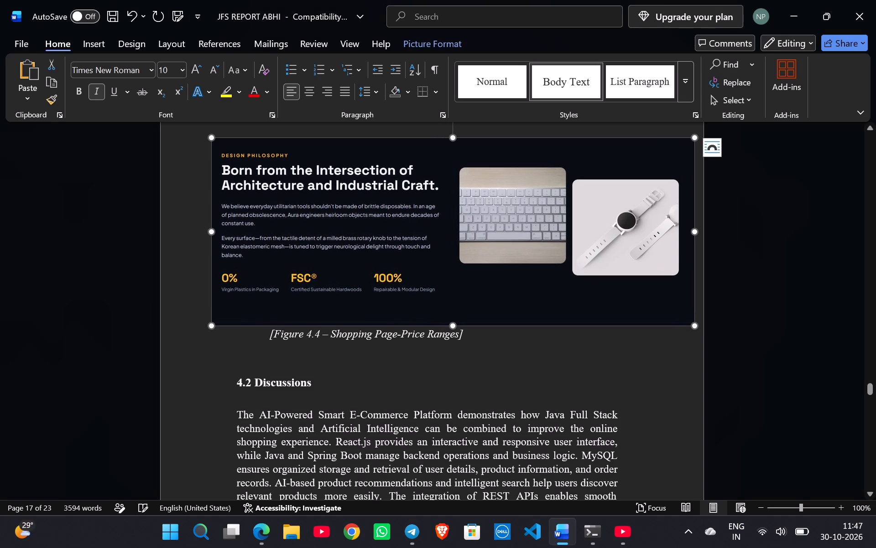
key(Escape)
Review the report's pages beyond the chapter 4 figures and the earlier chapters for remaining content that needs changing.
scroll(552, 373, down, 8)
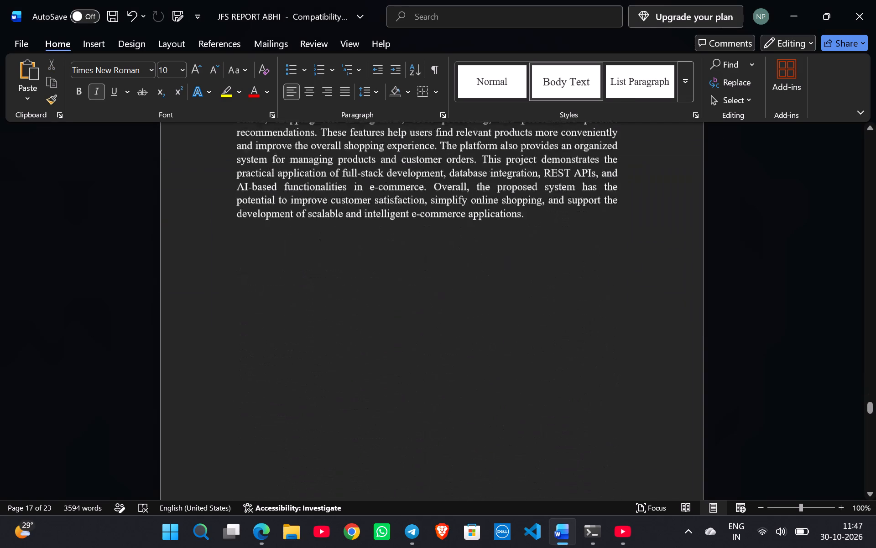
scroll(552, 373, down, 13)
scroll(552, 373, up, 3)
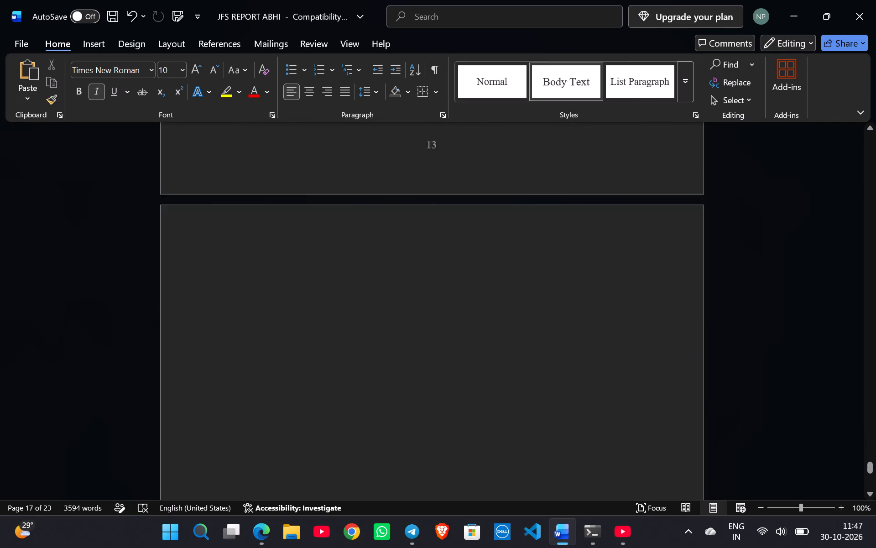
scroll(552, 373, up, 20)
scroll(552, 373, up, 5)
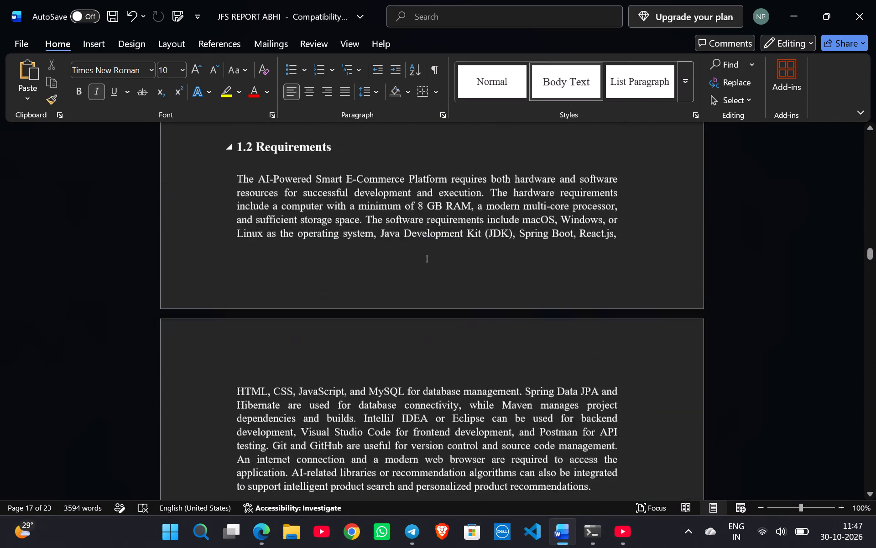
scroll(552, 373, up, 2)
scroll(552, 373, down, 14)
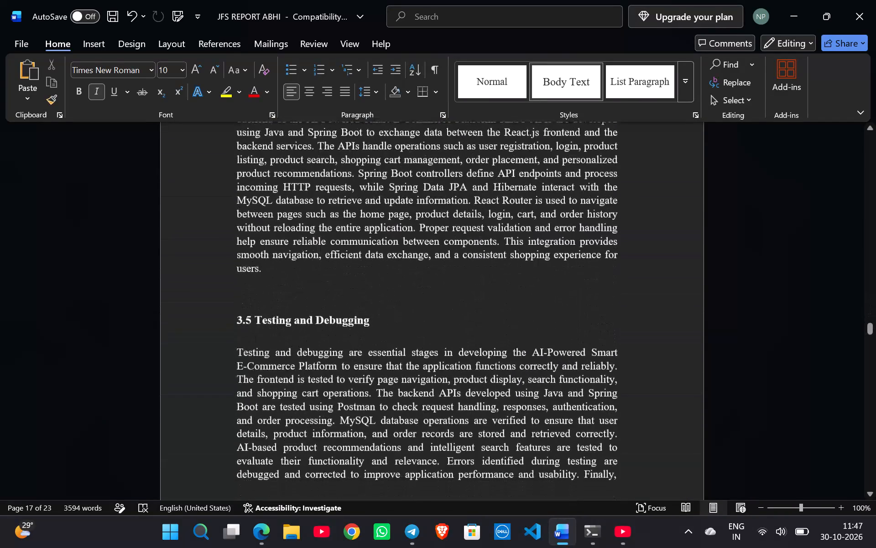
Save the changes to the current report file.
click(117, 11)
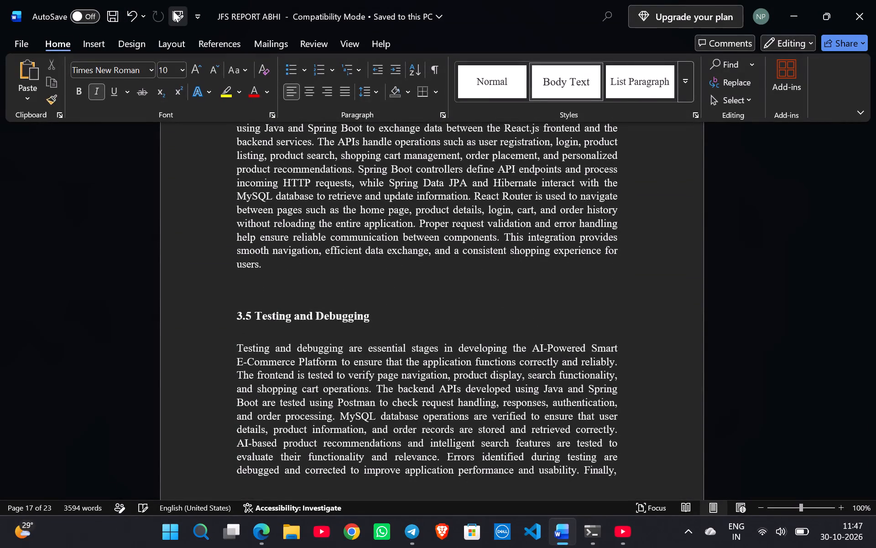
Save the report under the new name "jfs report" as a Word Document in the Downloads folder.
click(175, 11)
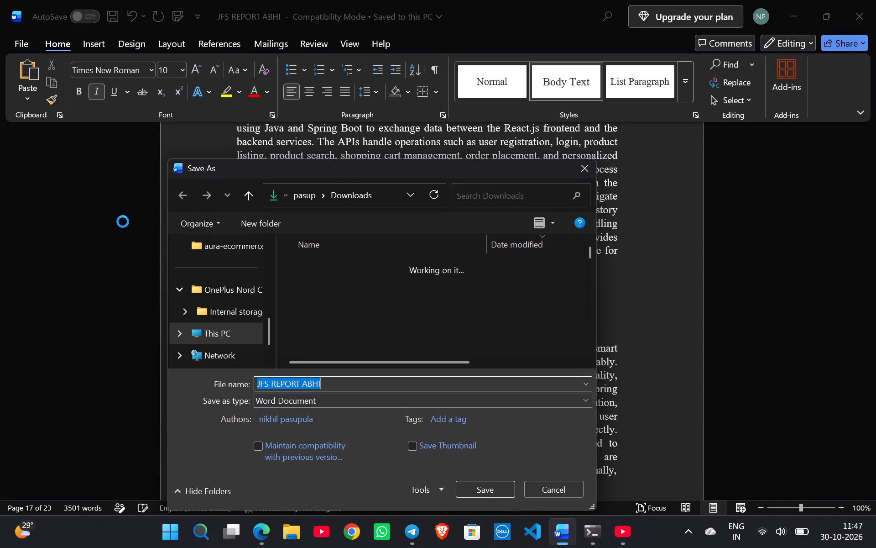
scroll(225, 316, up, 4)
click(219, 347)
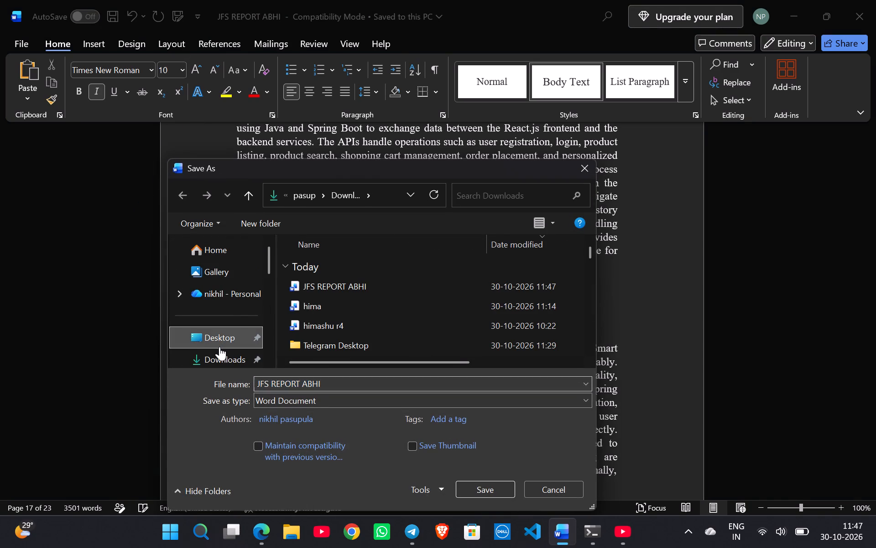
click(220, 352)
click(328, 384)
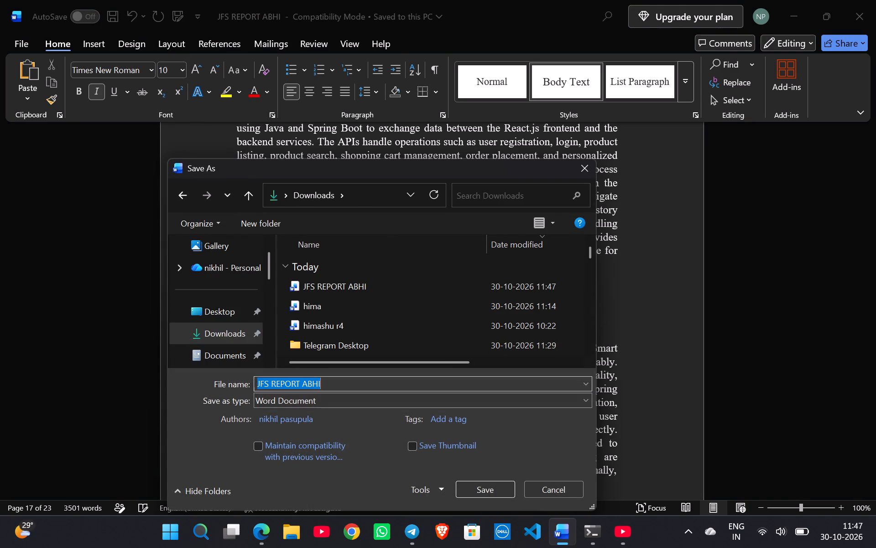
text(jfs report)
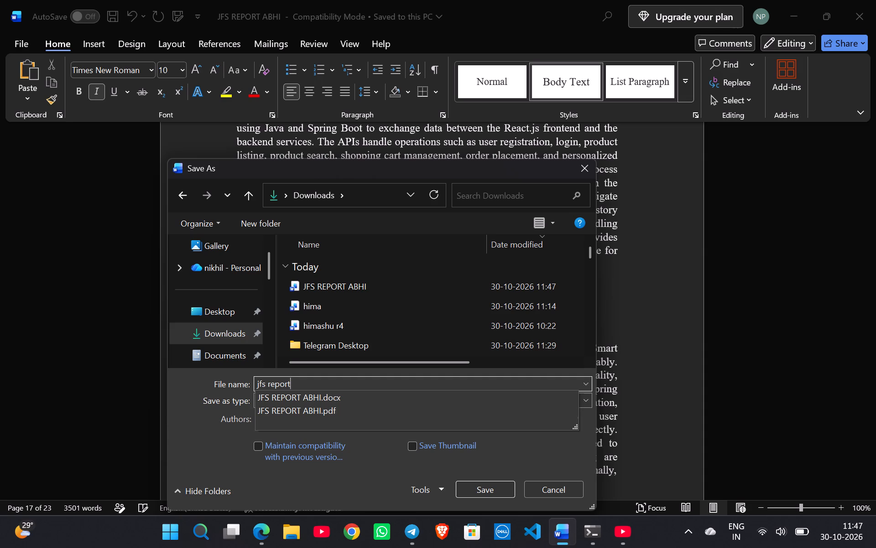
key(Return)
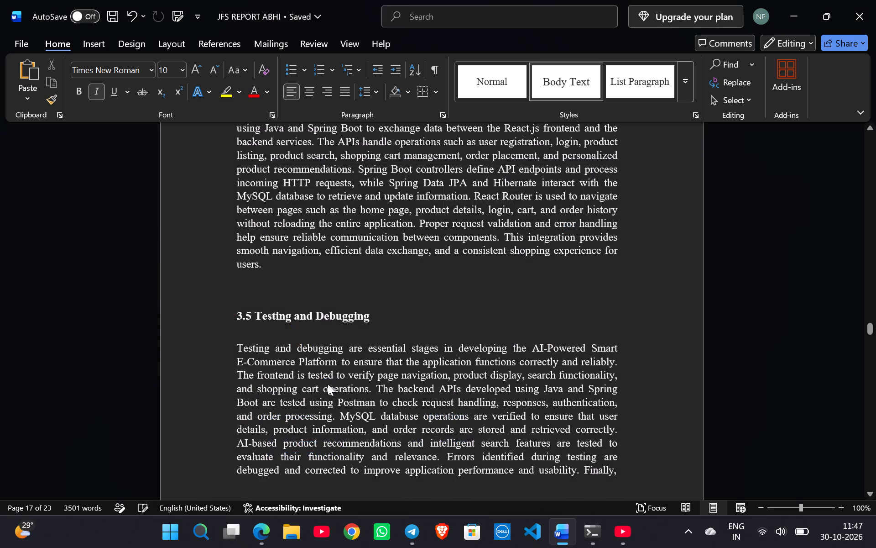
Delete the old NovaCart shopping cart picture above the Figure 4.3 caption in chapter 4.
scroll(483, 319, down, 8)
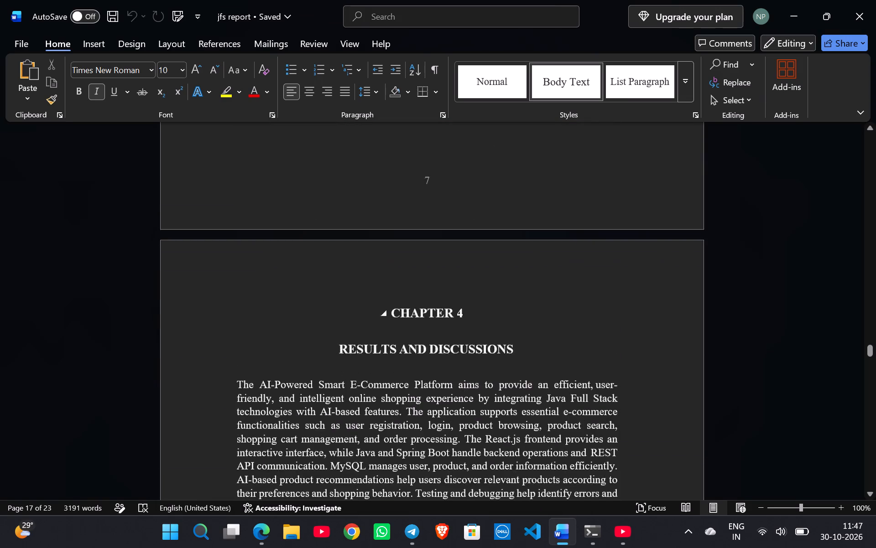
scroll(483, 319, down, 2)
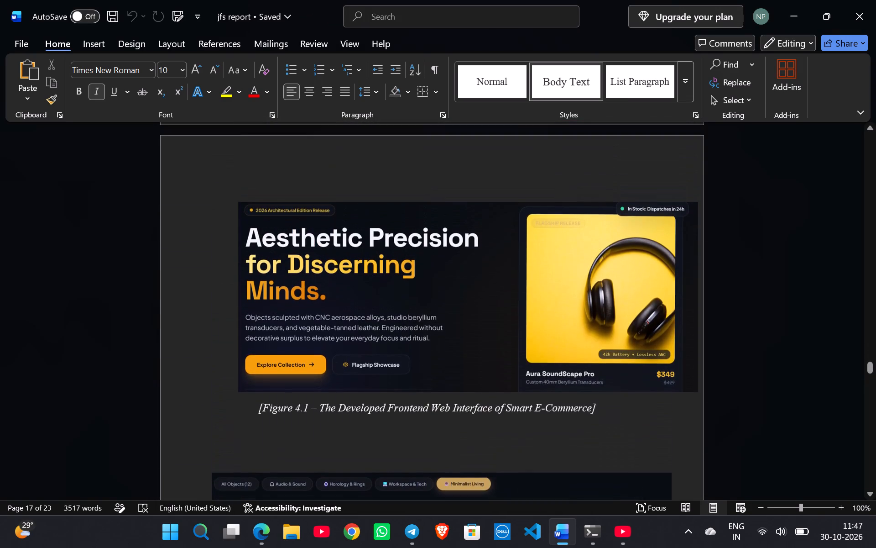
scroll(483, 319, down, 1)
scroll(436, 332, down, 2)
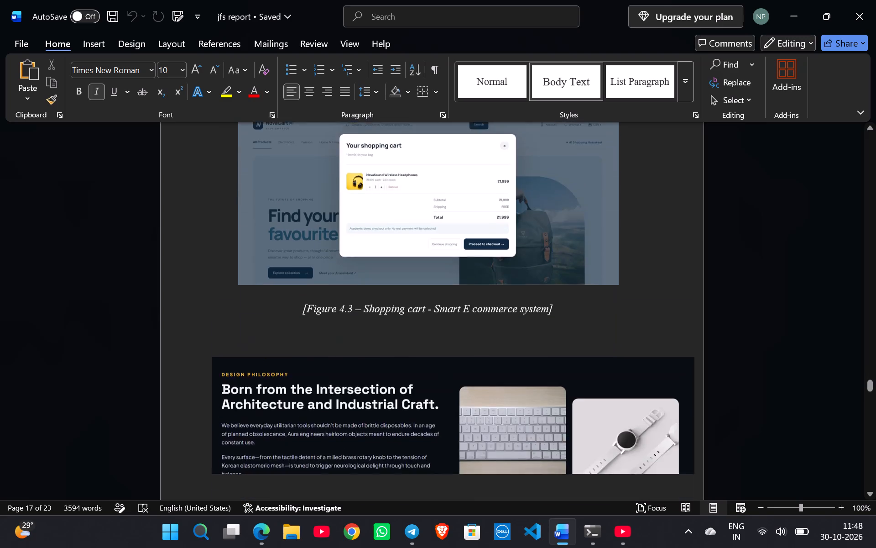
scroll(436, 332, down, 2)
click(388, 269)
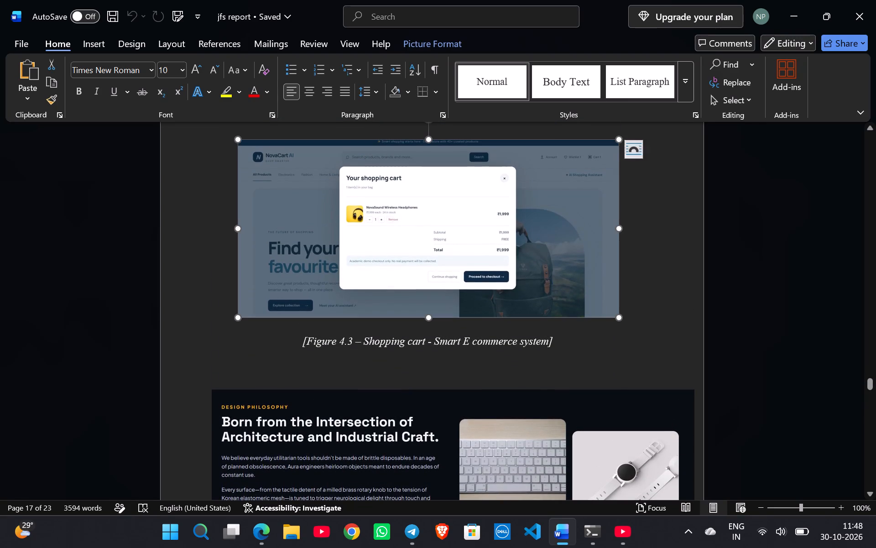
key(Delete)
Capture the AURA storefront's Horology catalog, from the price filter bar through its three product cards, as a rectangular screenshot.
key(alt+Tab)
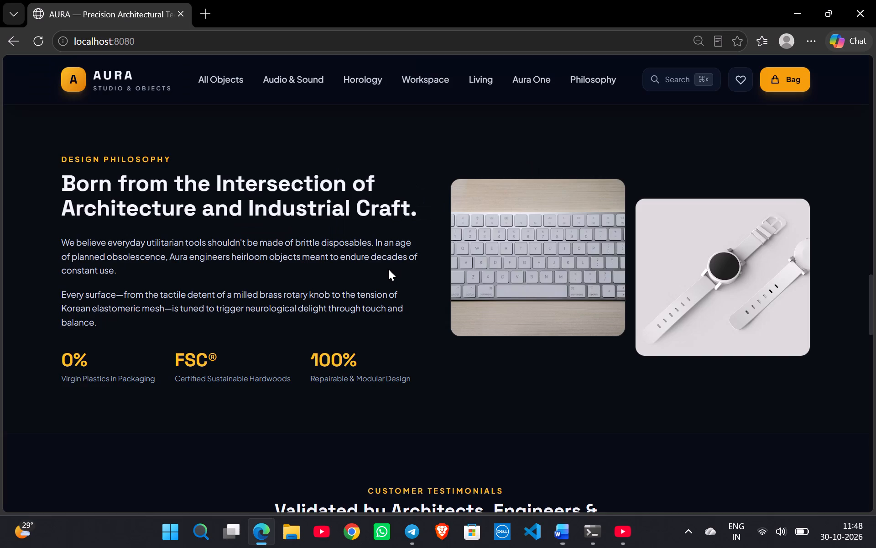
scroll(388, 269, down, 6)
scroll(388, 269, up, 8)
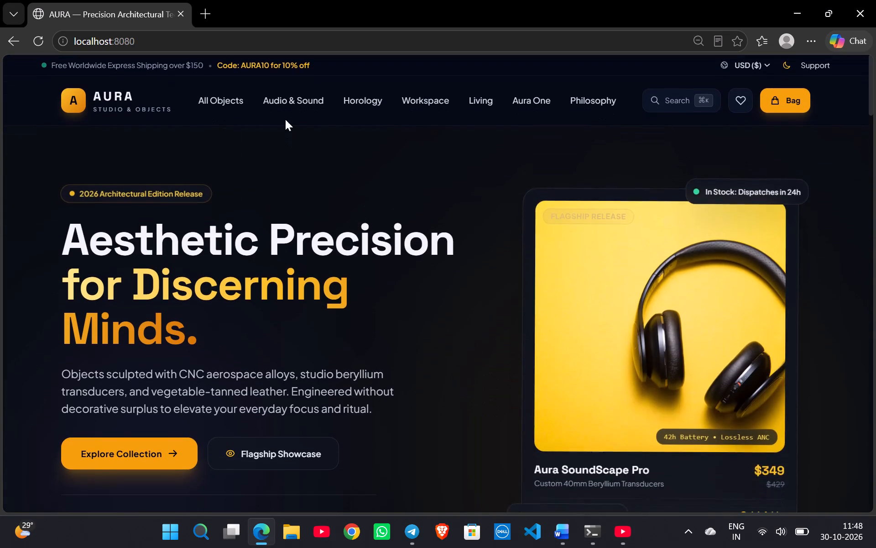
click(285, 100)
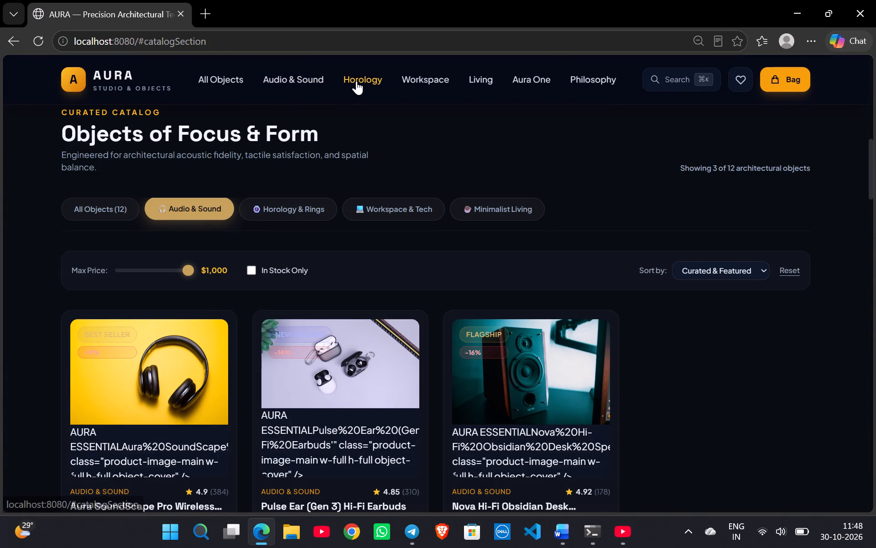
click(356, 81)
scroll(427, 322, right, 1)
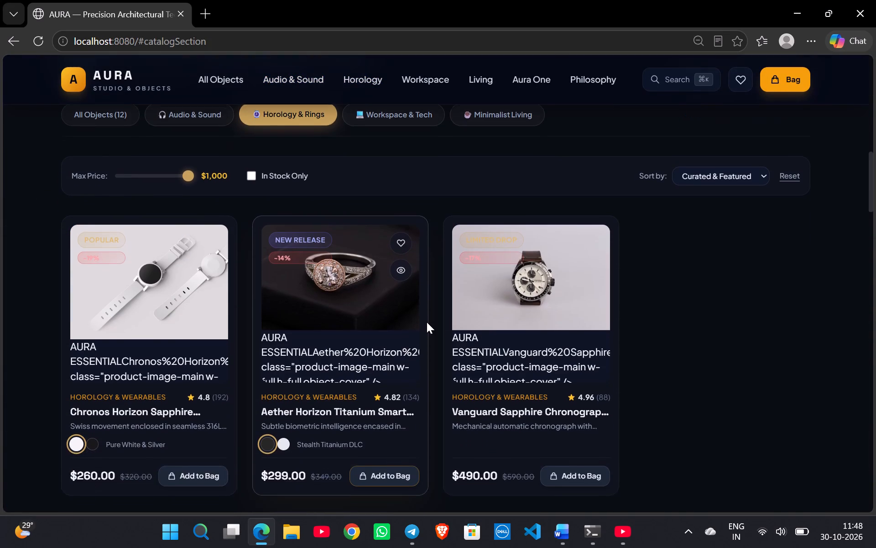
scroll(427, 322, right, 1)
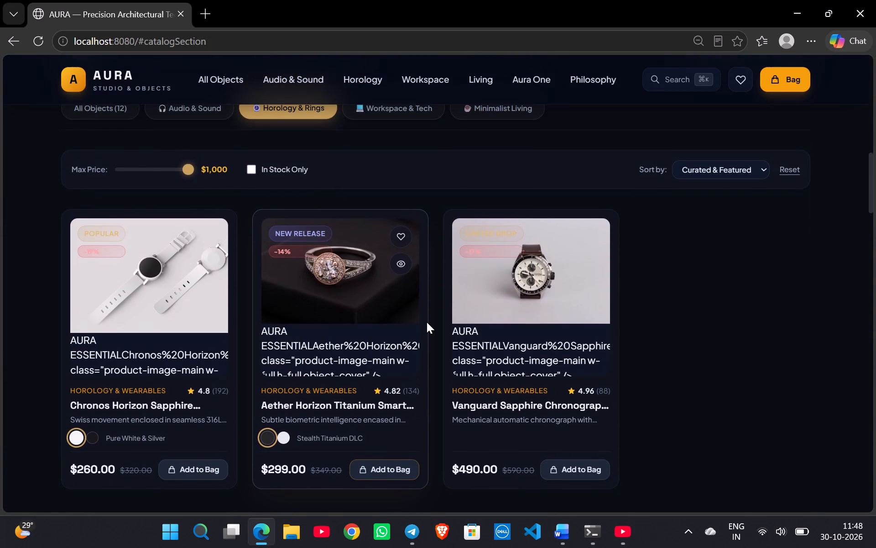
scroll(427, 322, right, 1)
key(Print)
drag(51, 126, 853, 516)
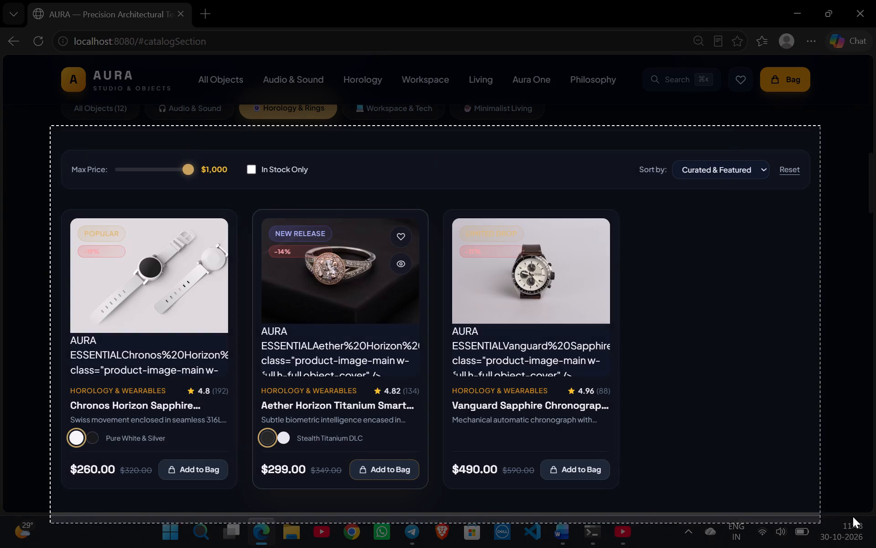
drag(853, 516, 841, 498)
Paste the captured Horology catalog screenshot into the report above the Figure 4.3 caption and dismiss the capture notification.
key(alt+Tab)
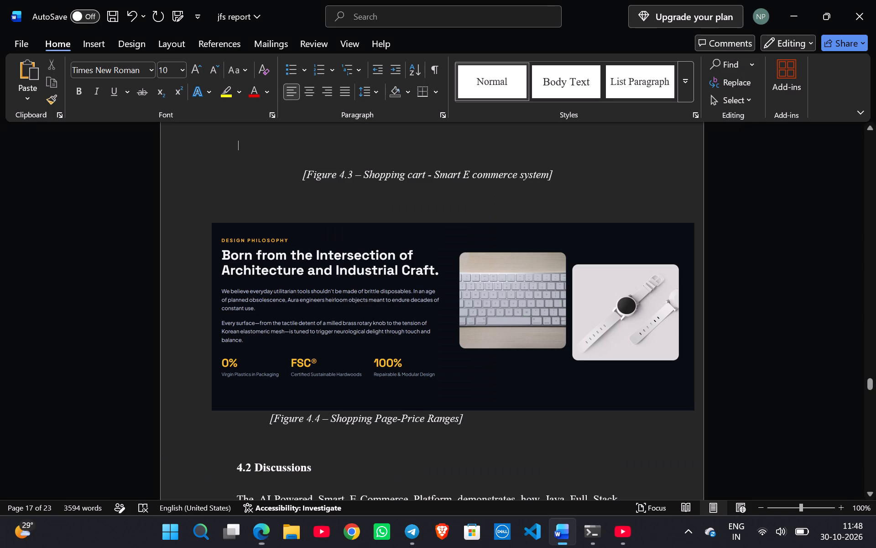
key(ctrl+v)
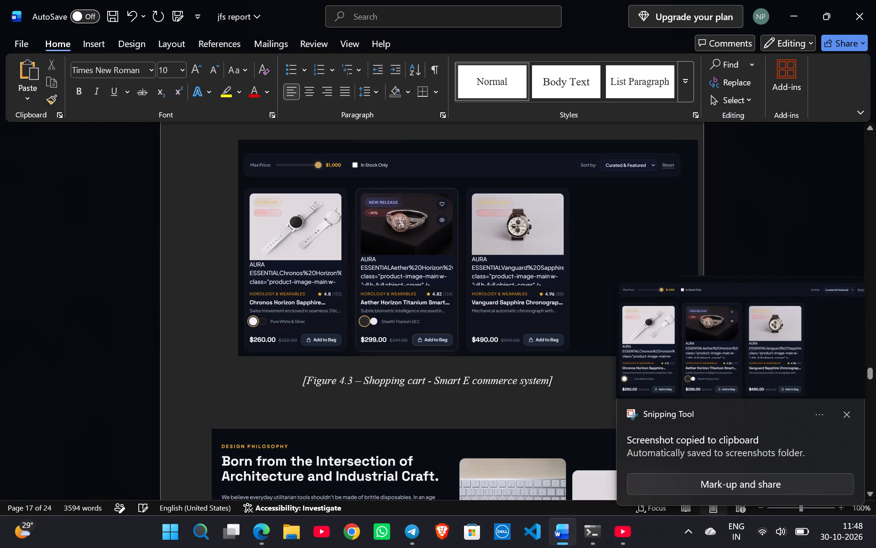
click(349, 444)
drag(378, 433, 394, 433)
key(Escape)
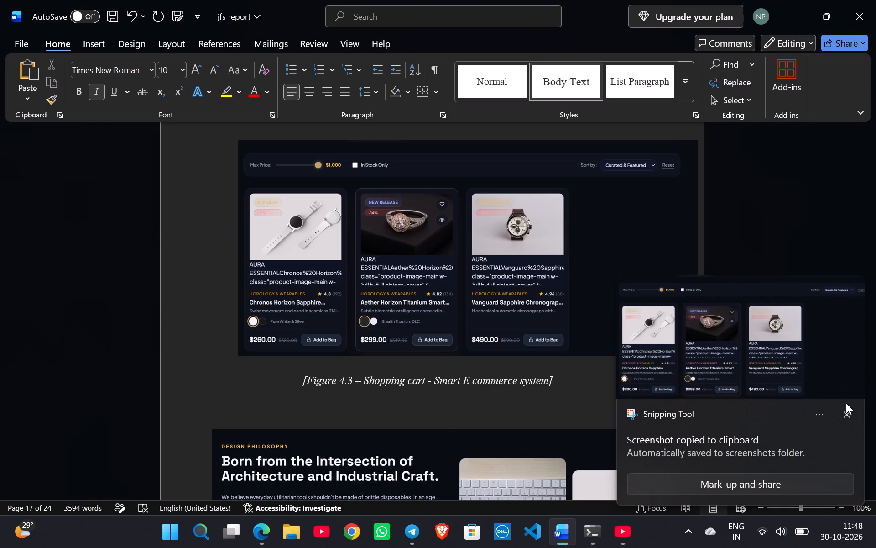
click(844, 411)
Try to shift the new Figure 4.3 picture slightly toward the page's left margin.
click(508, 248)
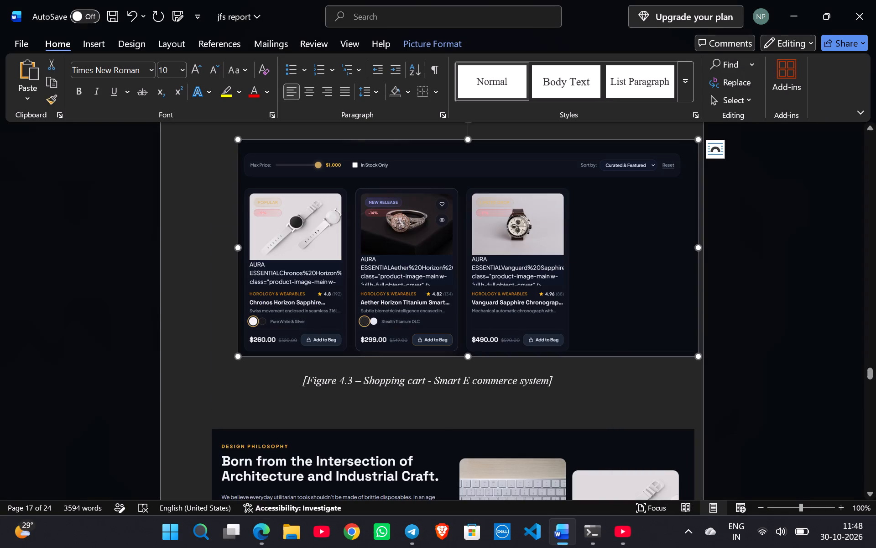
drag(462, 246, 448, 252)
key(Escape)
Stretch the Figure 4.4 Design Philosophy picture slightly taller from its bottom edge.
scroll(410, 339, up, 1)
scroll(410, 339, down, 2)
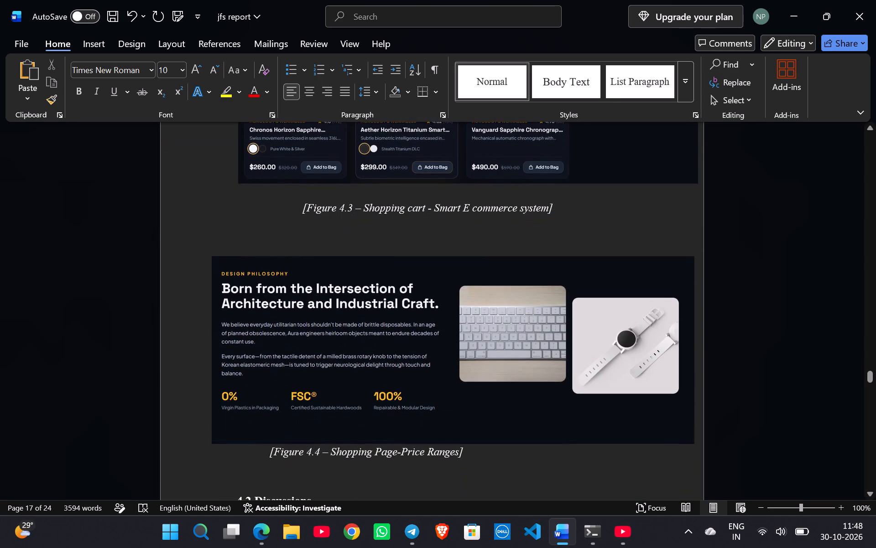
click(413, 376)
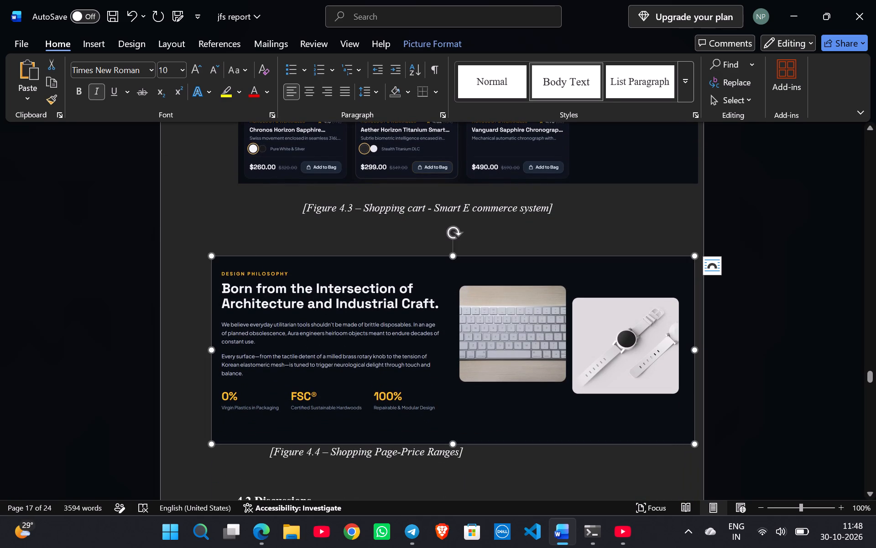
drag(454, 444, 454, 450)
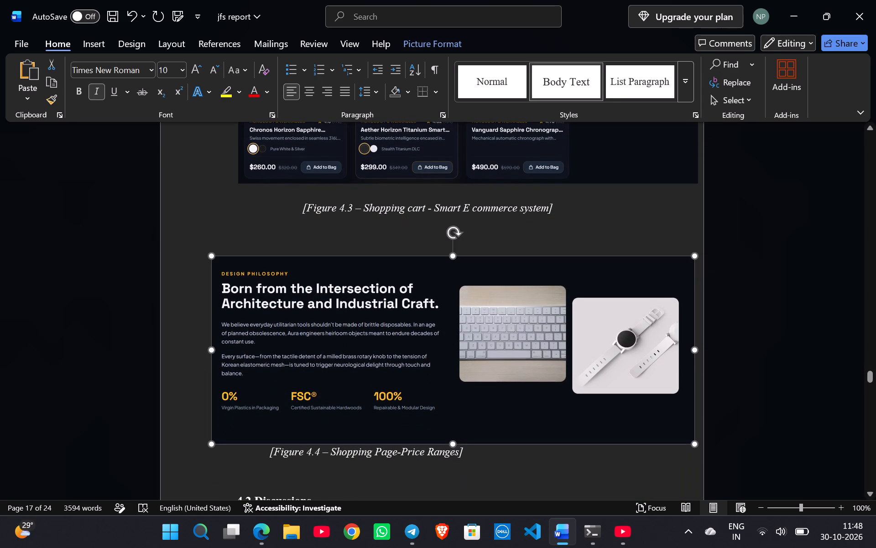
drag(454, 450, 455, 462)
key(Escape)
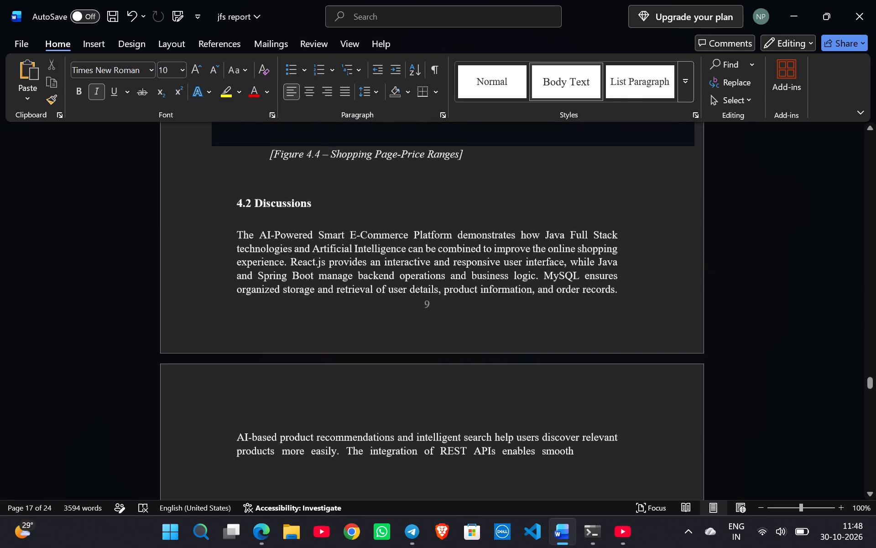
Stretch the Figure 4.2 Minimalist Living catalog picture taller from its bottom edge, keeping its width.
scroll(417, 388, up, 2)
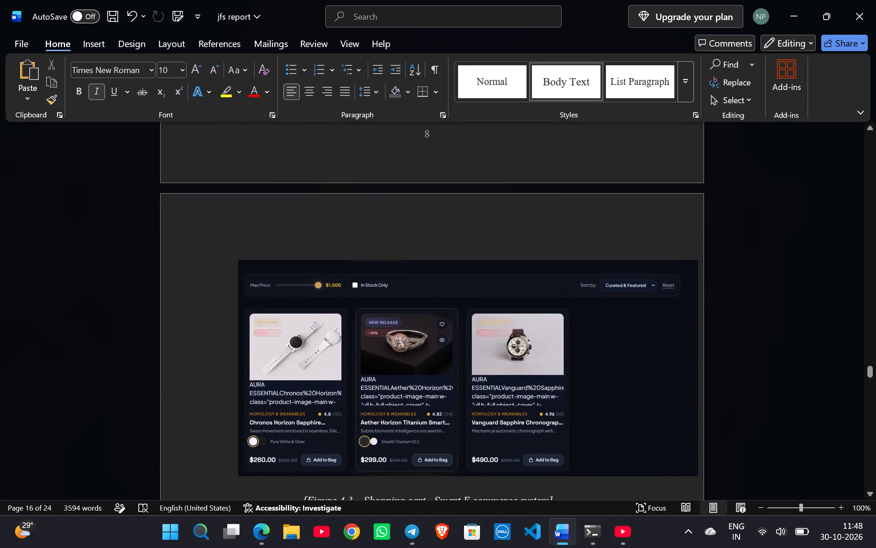
scroll(417, 388, up, 5)
scroll(417, 388, down, 1)
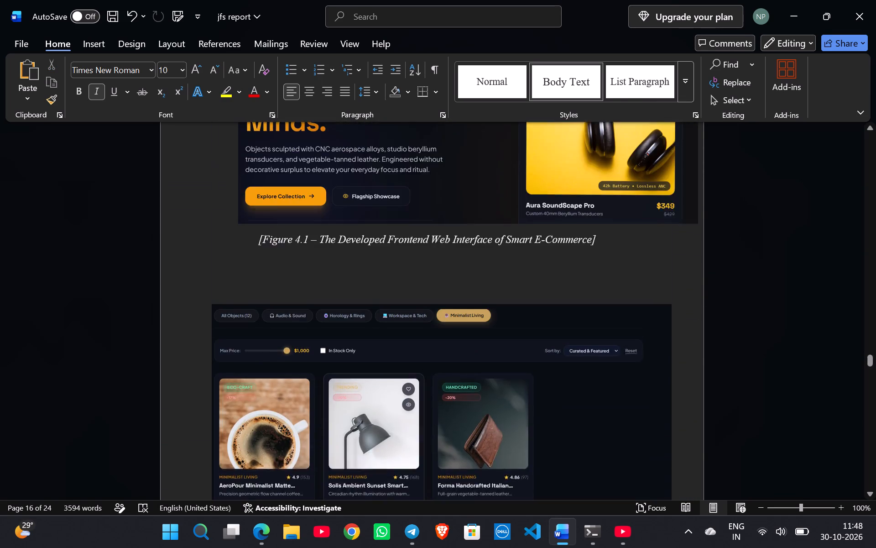
scroll(417, 388, down, 1)
click(428, 222)
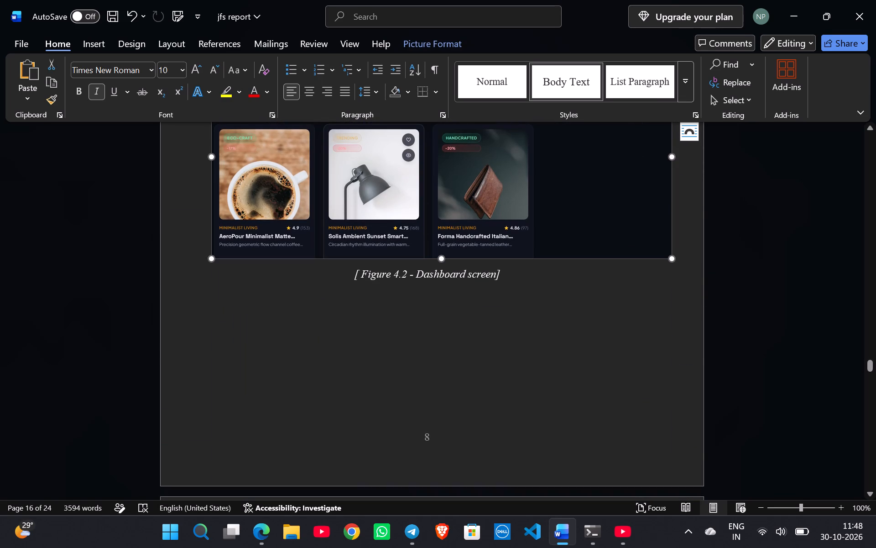
drag(441, 261, 444, 299)
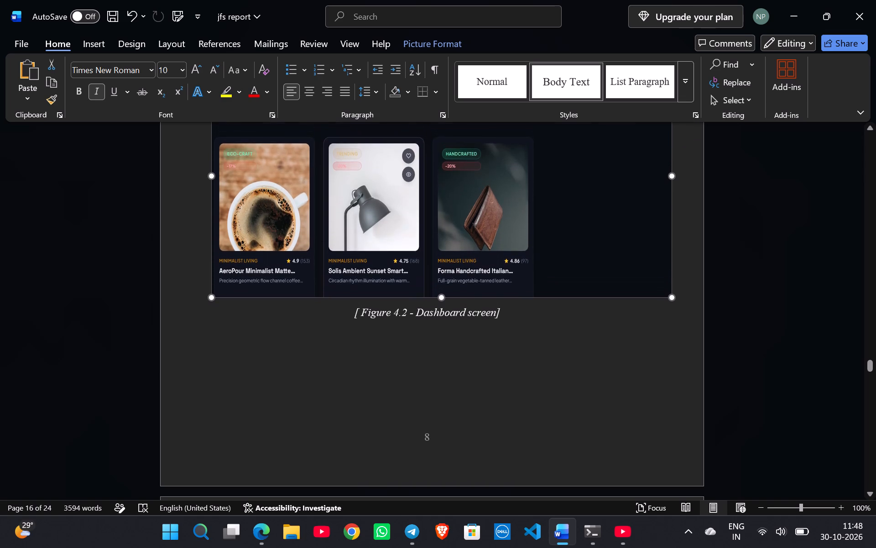
drag(444, 299, 445, 311)
scroll(475, 362, up, 1)
scroll(475, 362, right, 1)
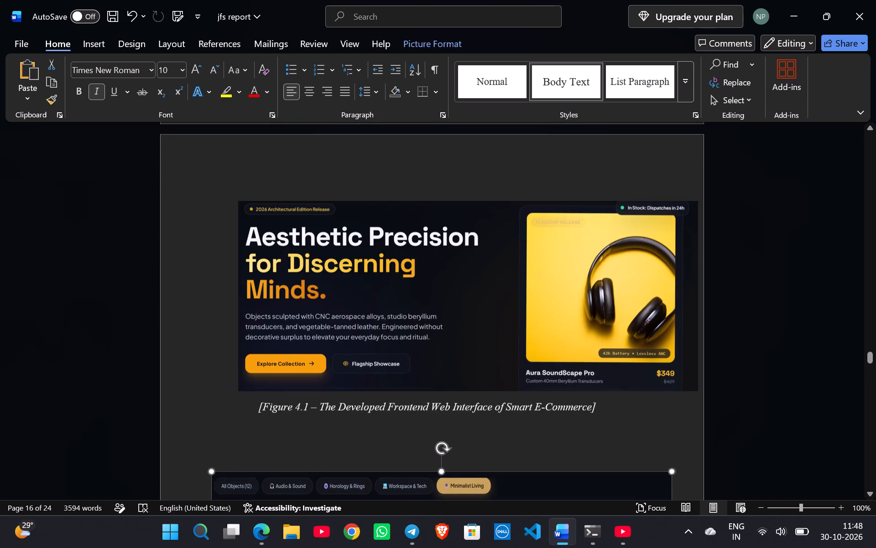
scroll(475, 362, right, 1)
key(Escape)
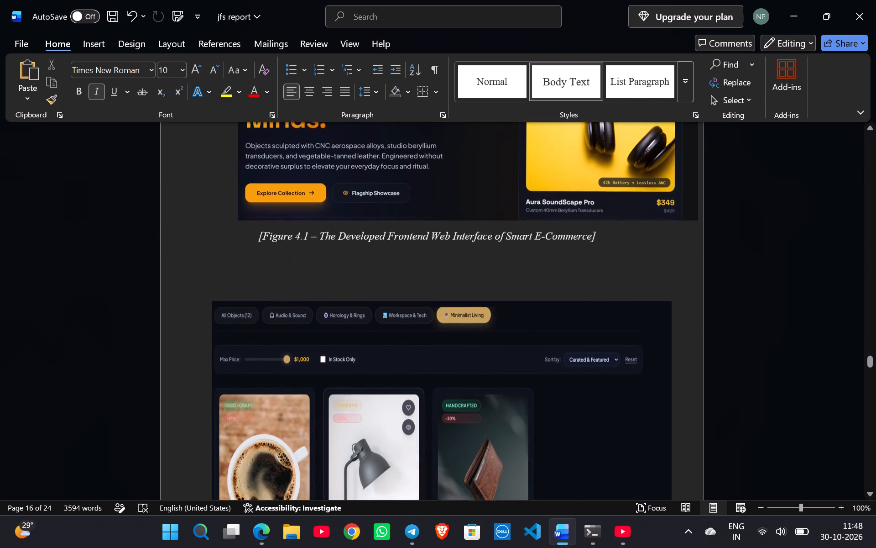
Replace the headphones hero picture above the Figure 4.1 caption with a copy of the Figure 4.2 Minimalist Living catalog picture.
right_click(416, 395)
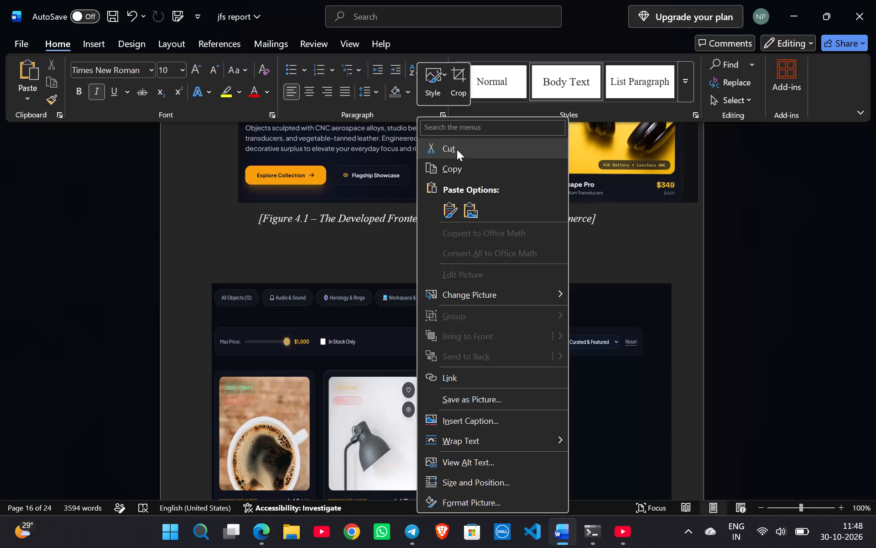
click(460, 163)
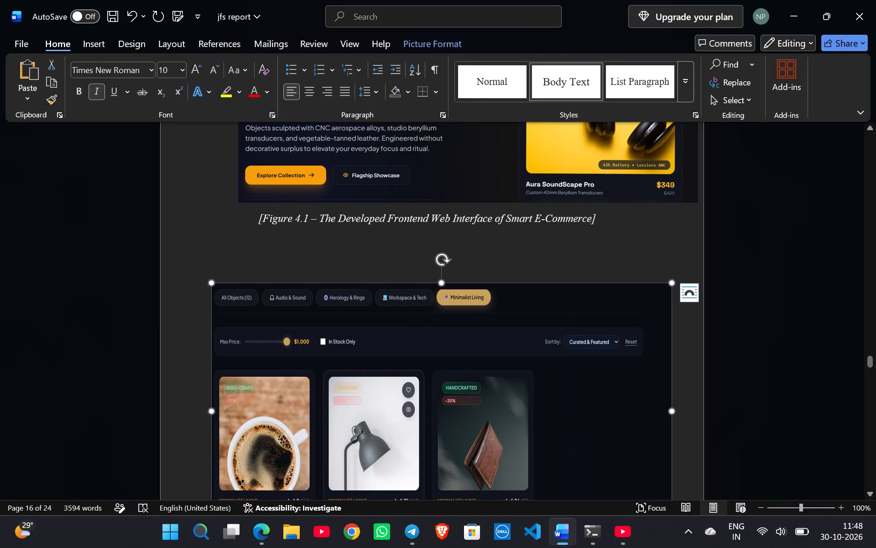
click(446, 173)
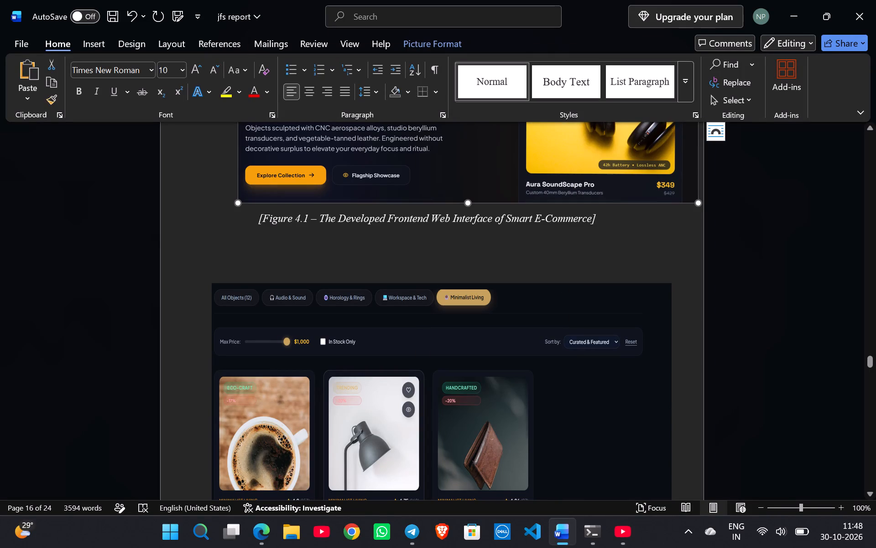
key(Delete)
scroll(446, 173, up, 1)
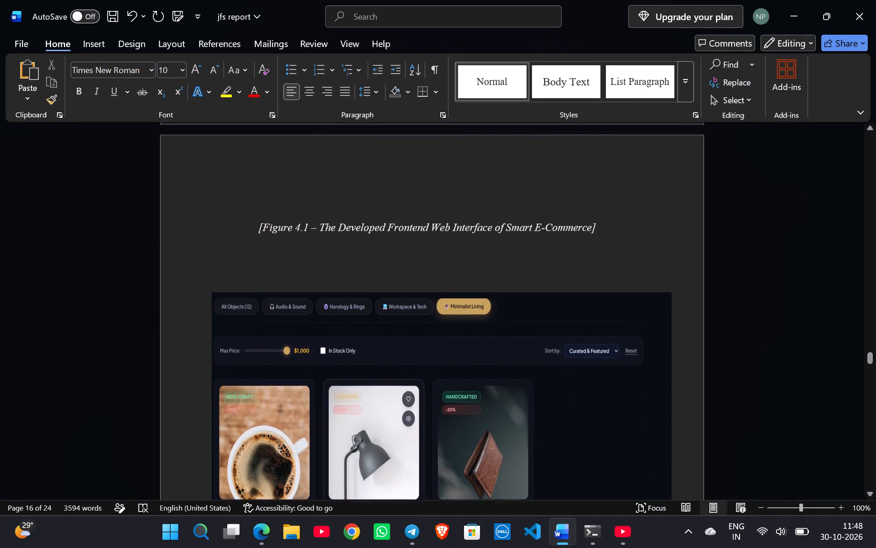
key(ctrl+v)
Replace the Figure 4.2 picture with a new screenshot of the AURA home page, including its navigation header and headphones hero section.
scroll(440, 295, down, 3)
click(416, 315)
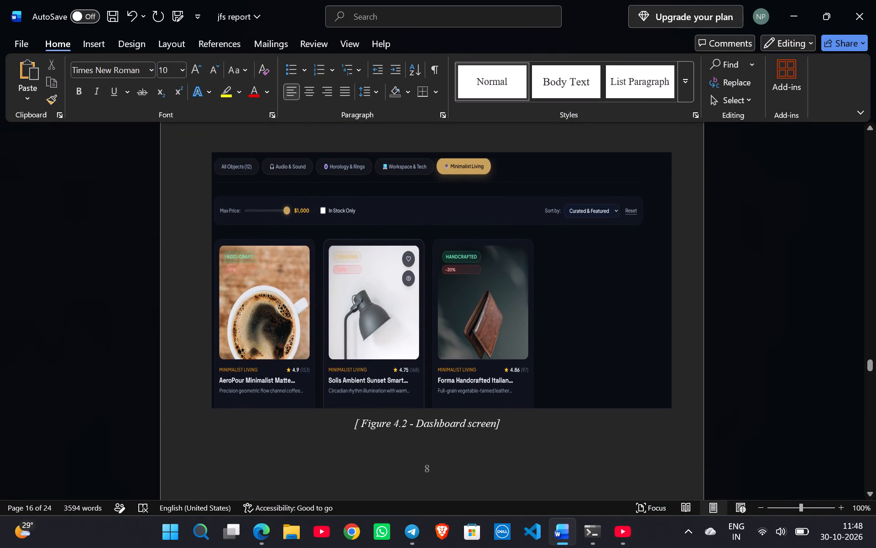
key(Delete)
key(alt+Tab)
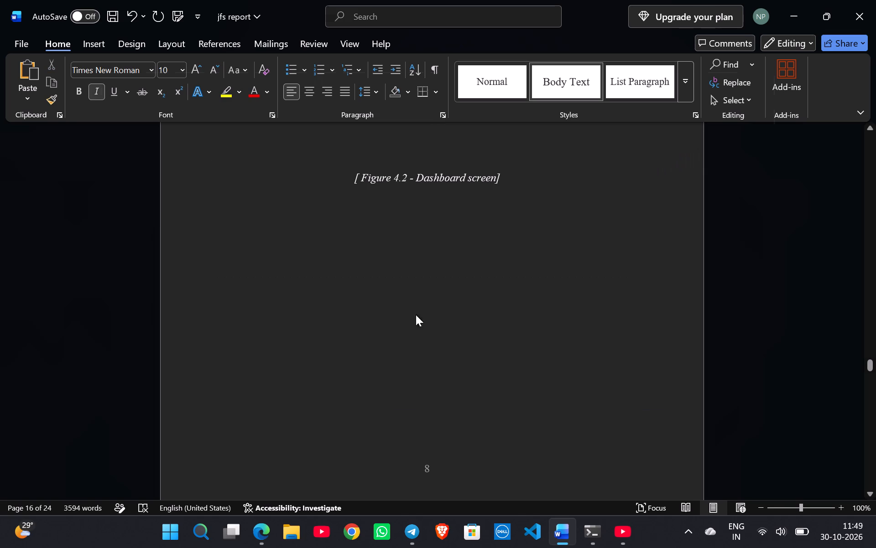
scroll(416, 315, up, 14)
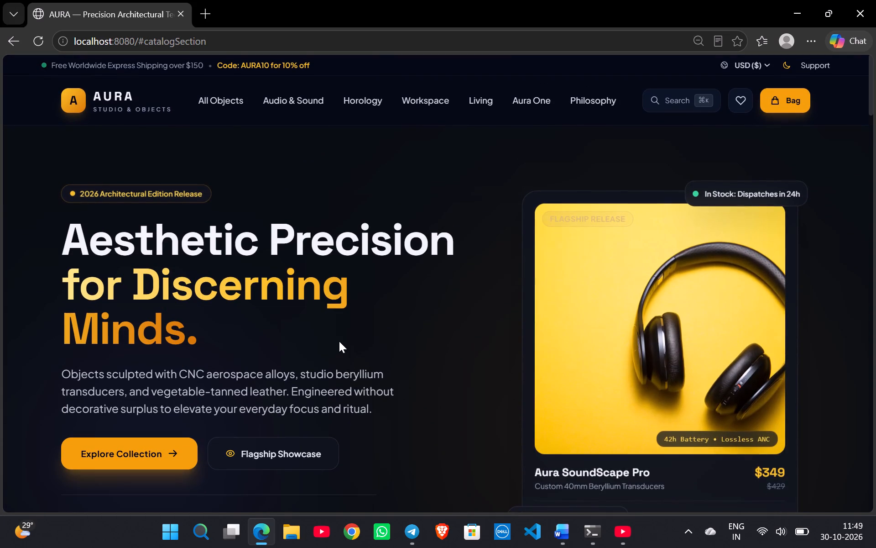
key(Print)
drag(50, 81, 854, 501)
key(alt+Tab)
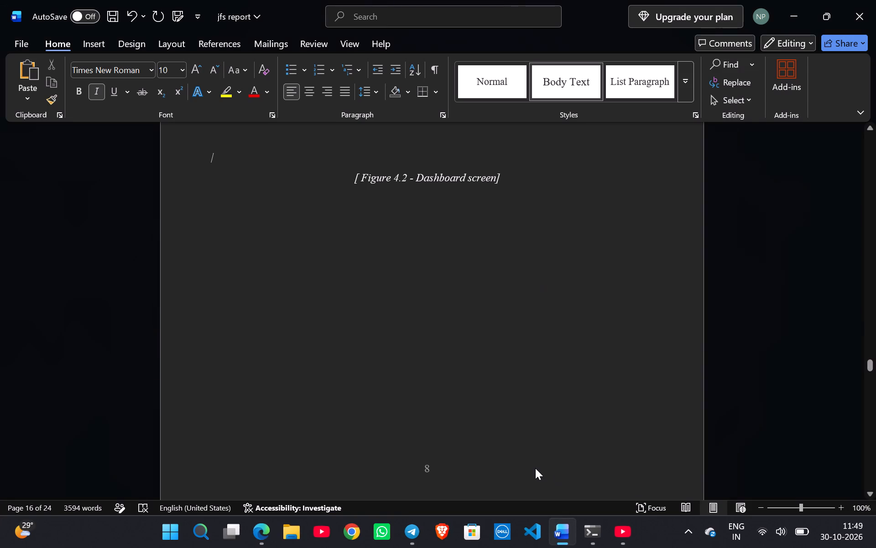
key(ctrl+v)
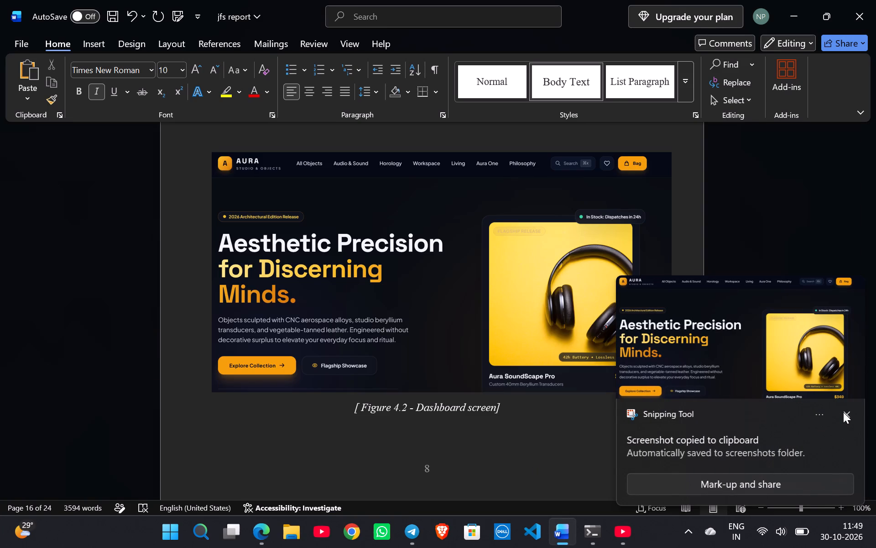
Stretch the Figure 4.2 AURA home page picture slightly taller from its top edge, keeping its width.
click(843, 412)
scroll(511, 406, up, 1)
click(453, 376)
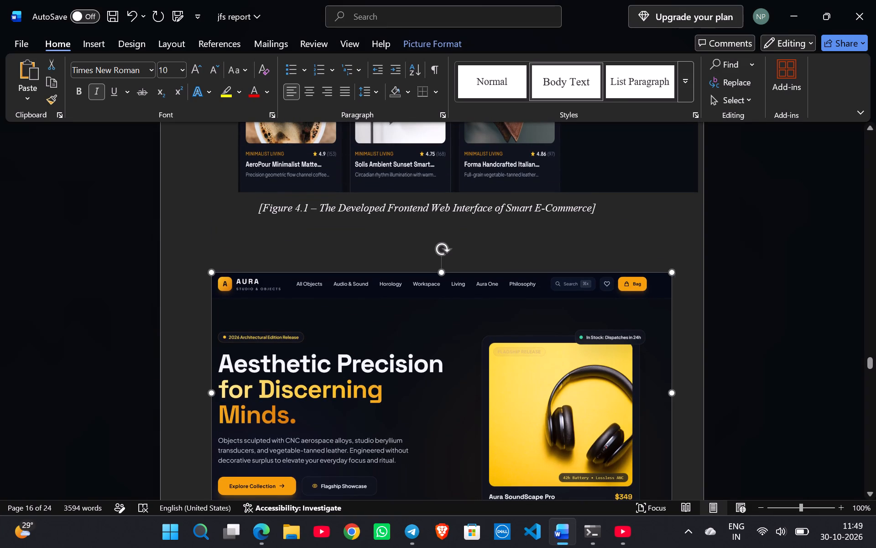
drag(440, 271, 439, 265)
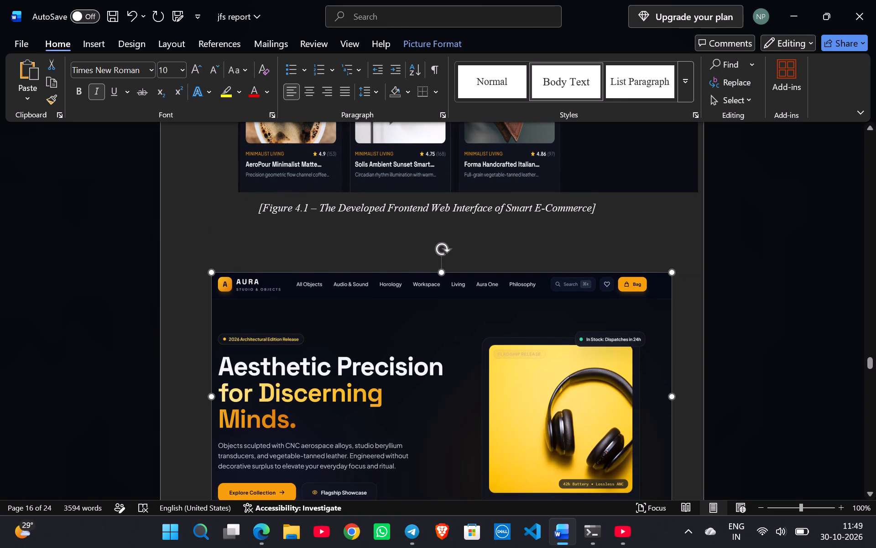
drag(439, 265, 438, 264)
key(Escape)
key(Escape)
Save the "jfs report" document and close it after a check of the remaining pages.
scroll(475, 334, down, 3)
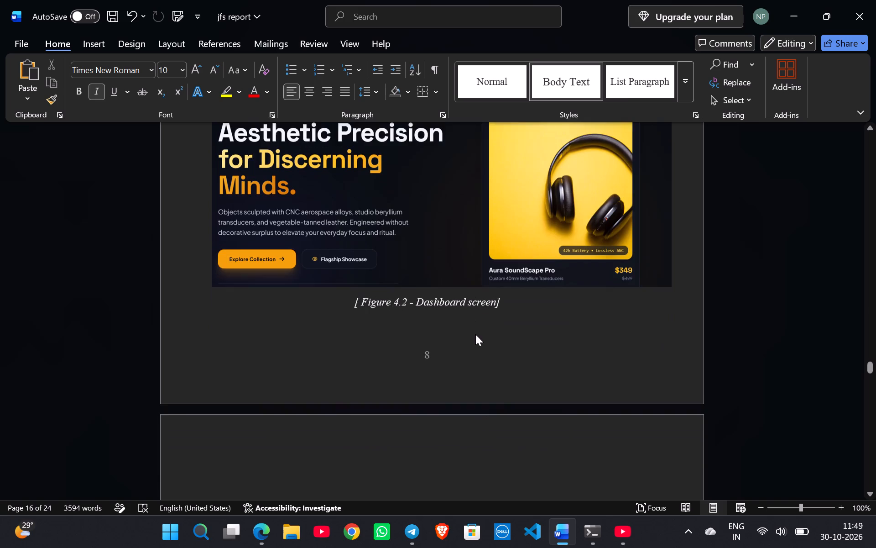
scroll(475, 334, down, 7)
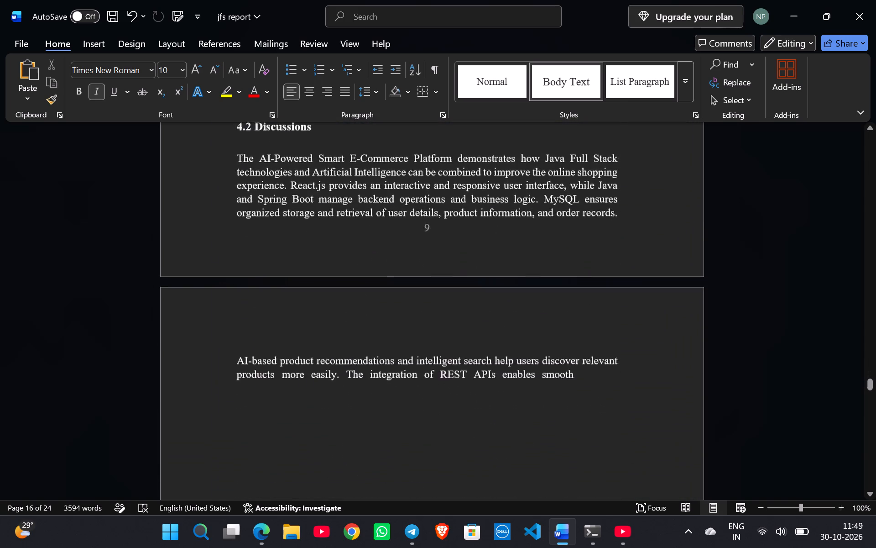
scroll(475, 334, down, 12)
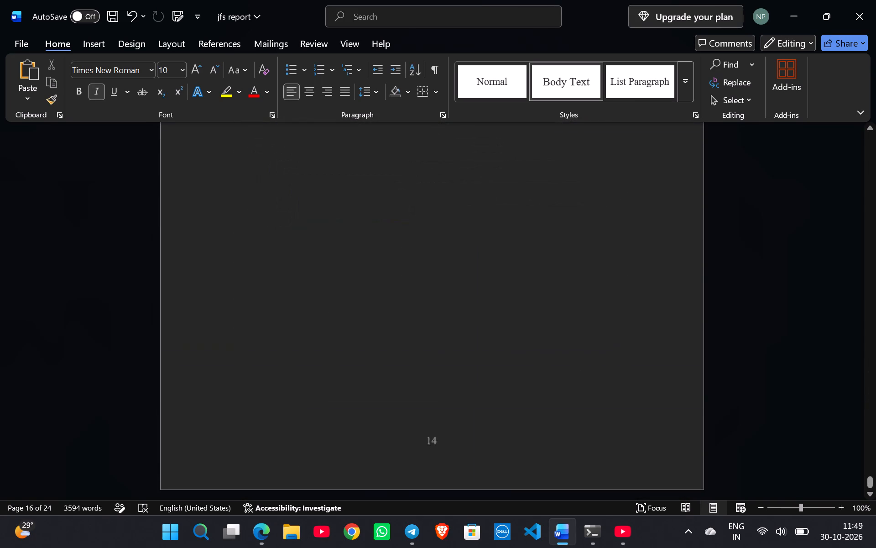
scroll(475, 334, up, 11)
click(111, 20)
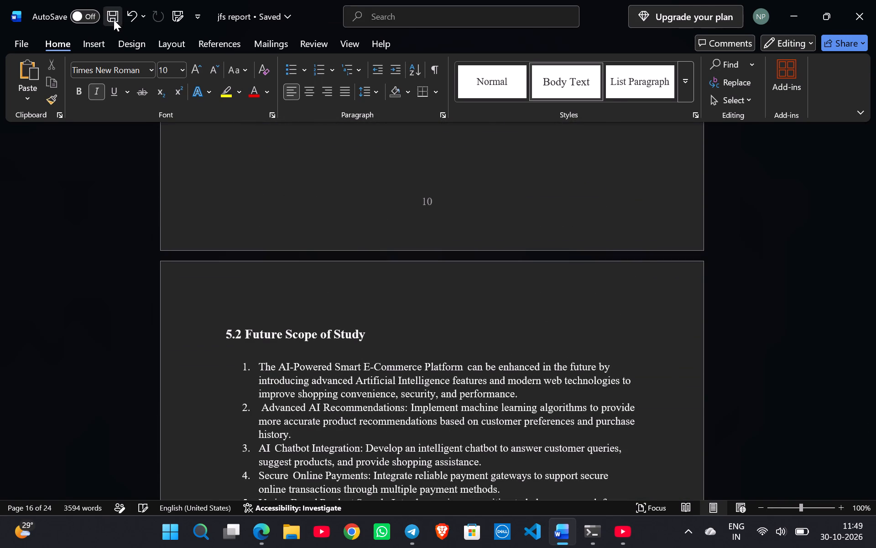
click(859, 2)
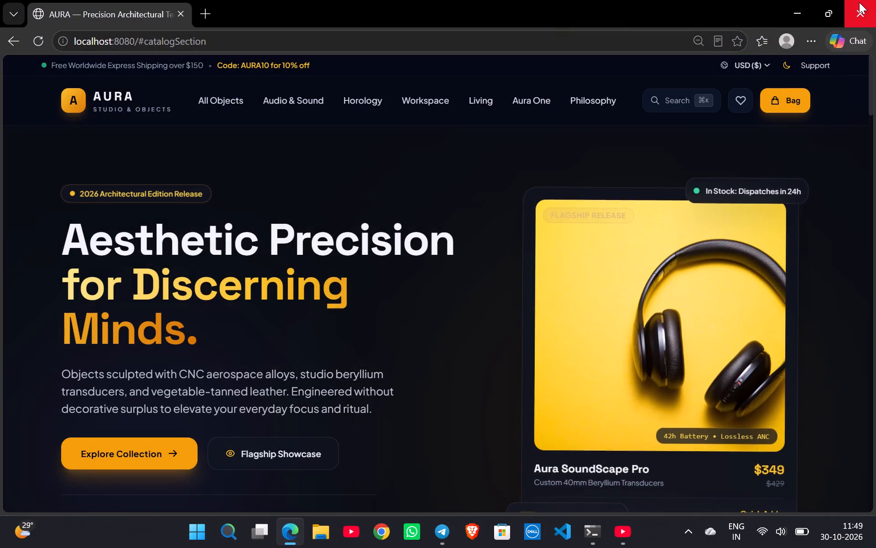
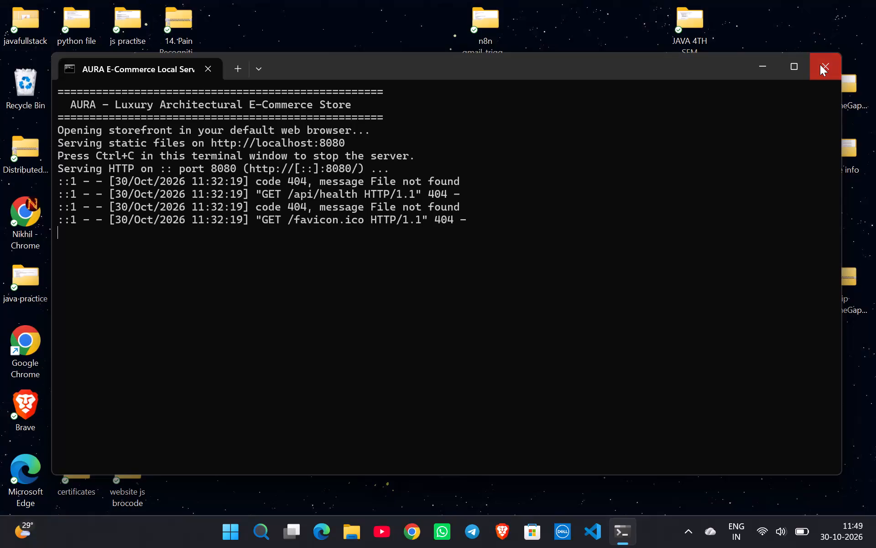
Close the terminal window running the AURA E-Commerce local server.
key(alt+F4)
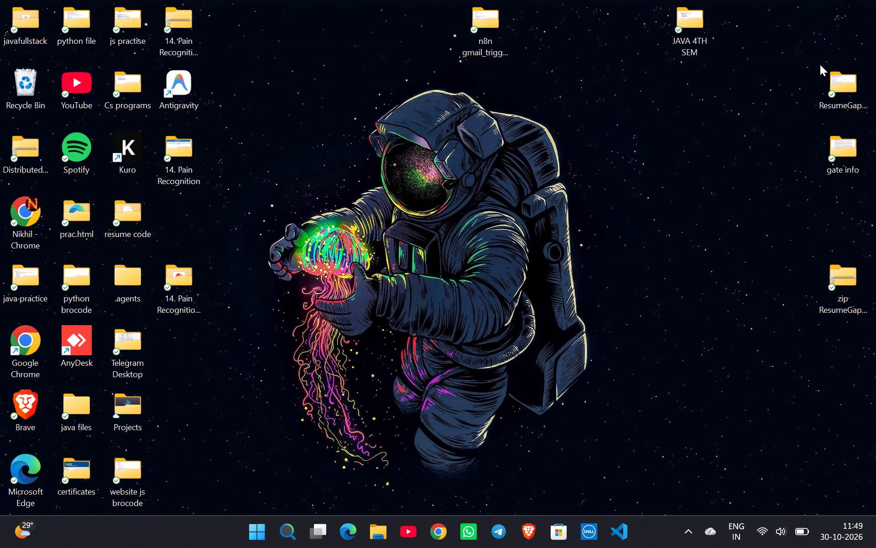